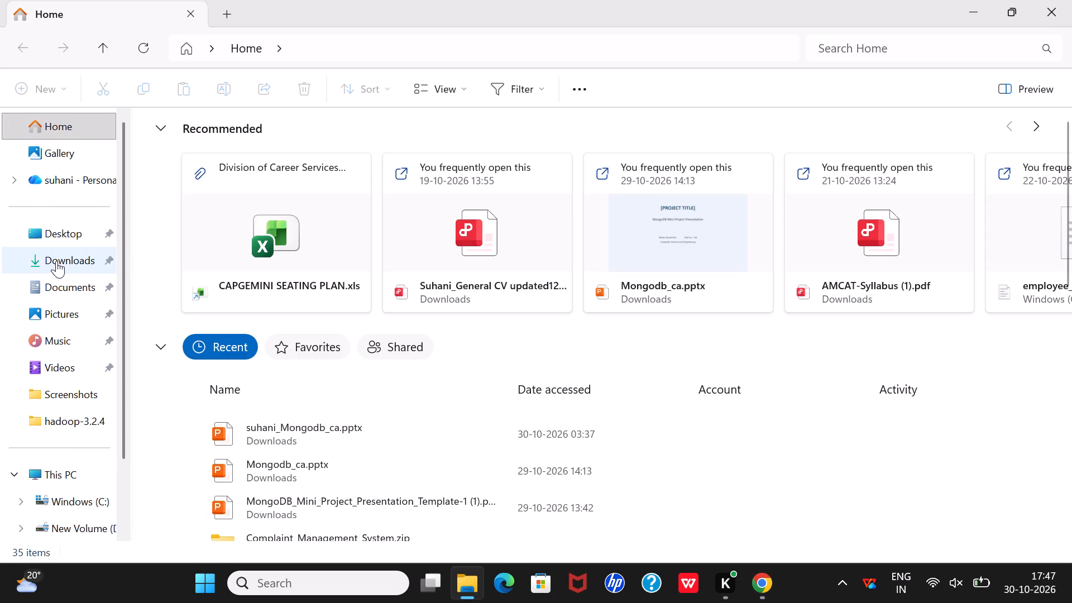
{"action": "left_click", "coordinate": [56, 261]}
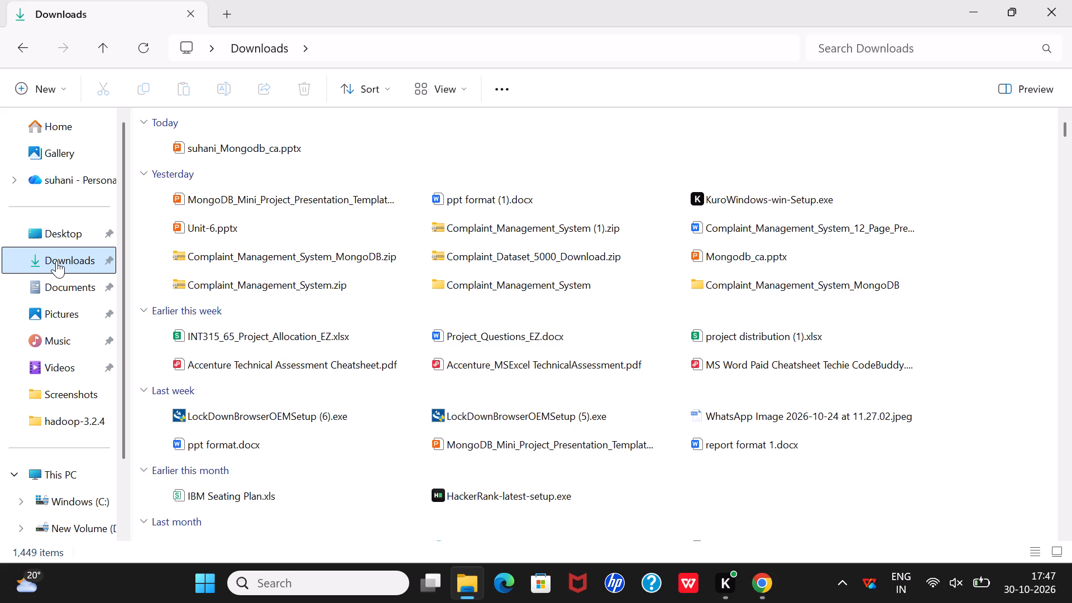
{"action": "left_click", "coordinate": [237, 153]}
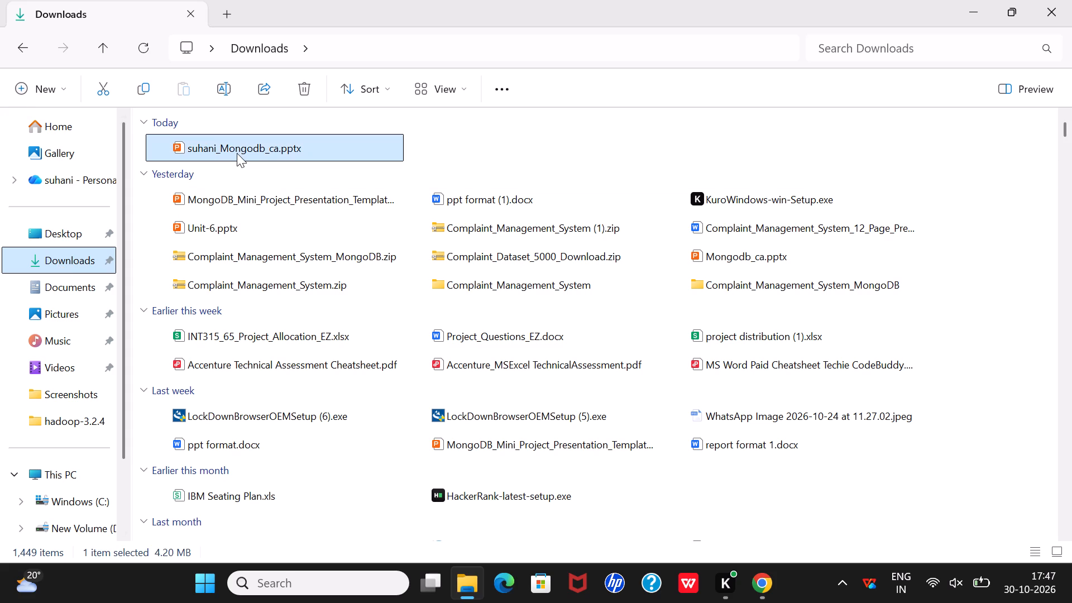
{"action": "right_click", "coordinate": [237, 153]}
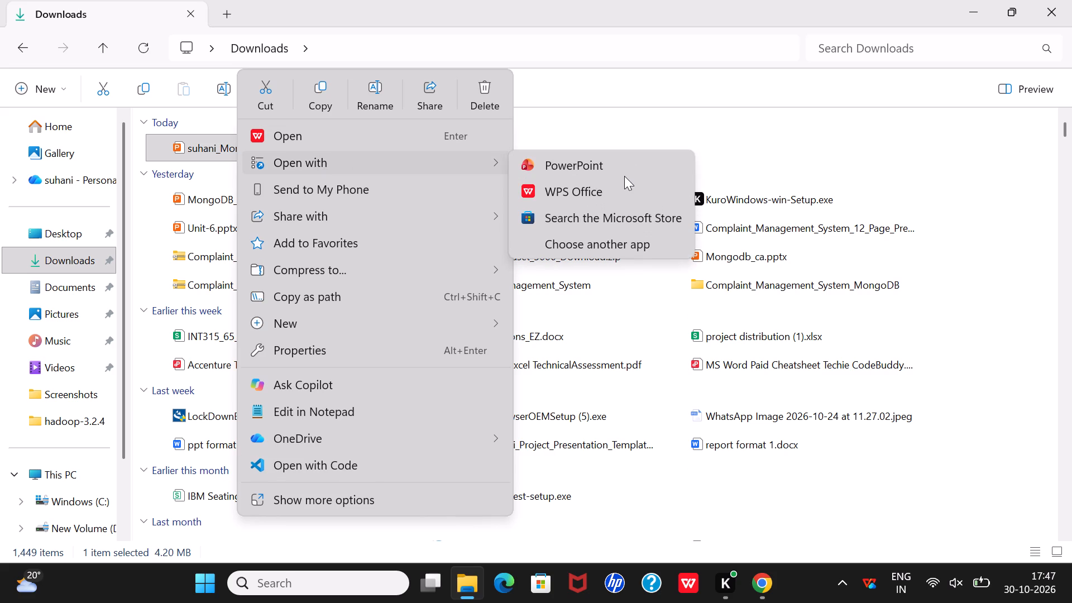
{"action": "left_click", "coordinate": [621, 173]}
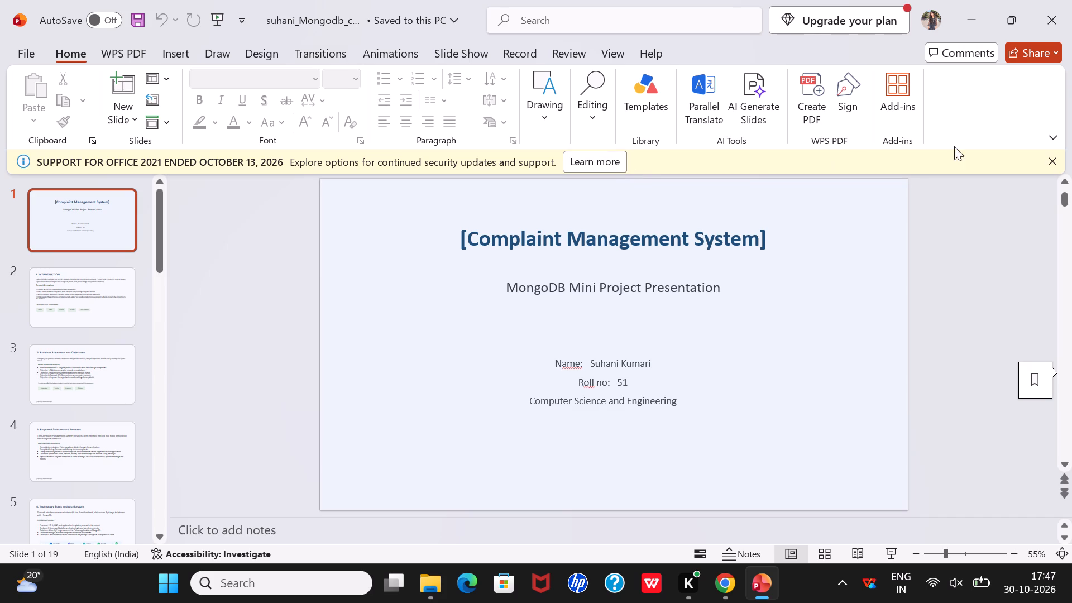
{"action": "left_click", "coordinate": [1048, 162]}
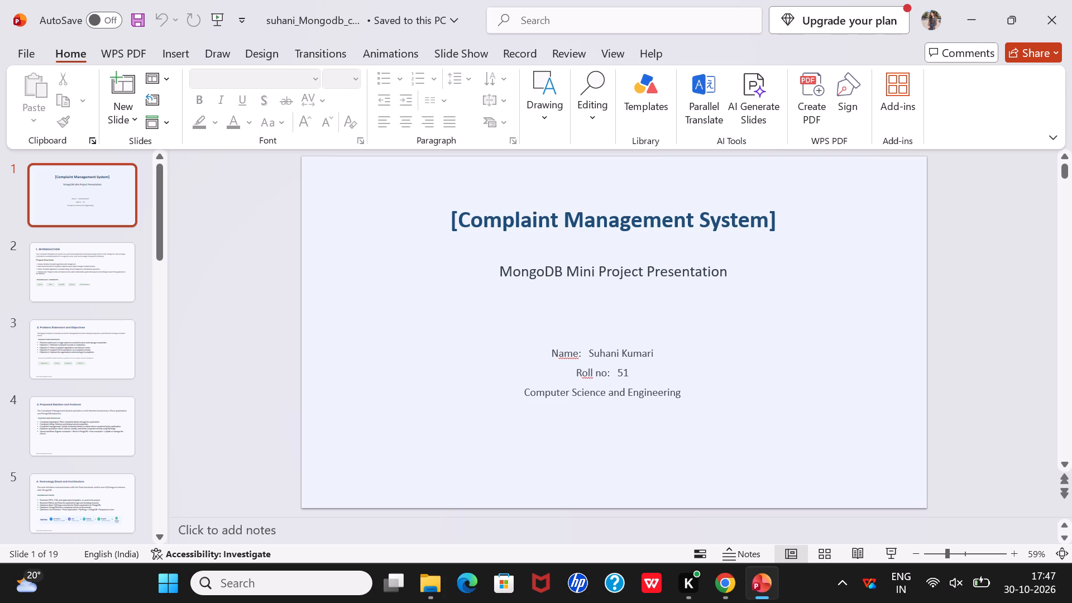
Review the slides from the title slide through the data flow diagrams on slide 8.
{"action": "left_click", "coordinate": [296, 357]}
{"action": "key", "text": "Down"}
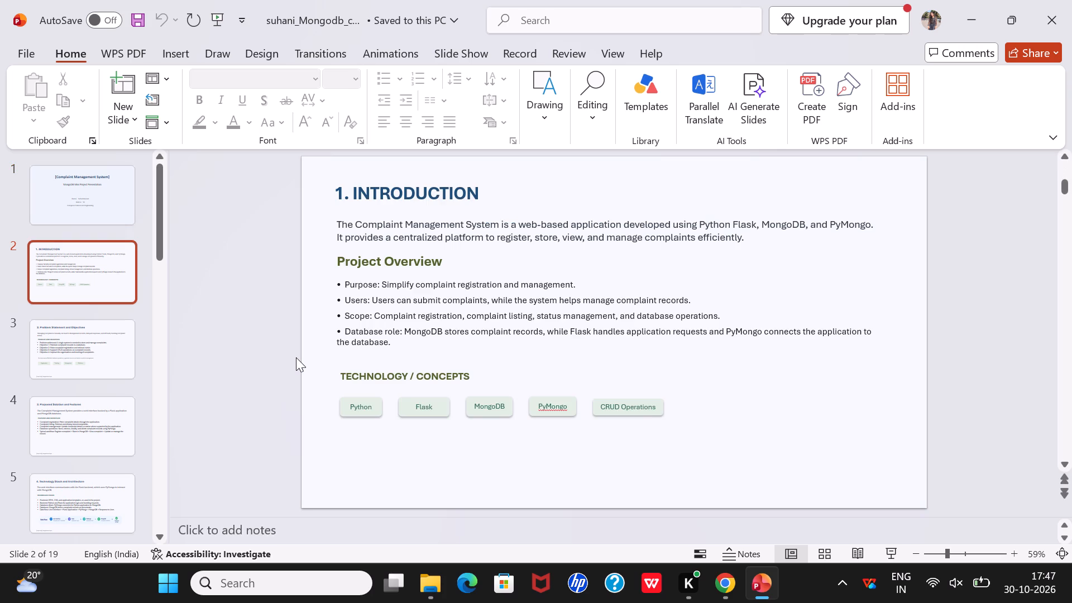
{"action": "key", "text": "Down"}
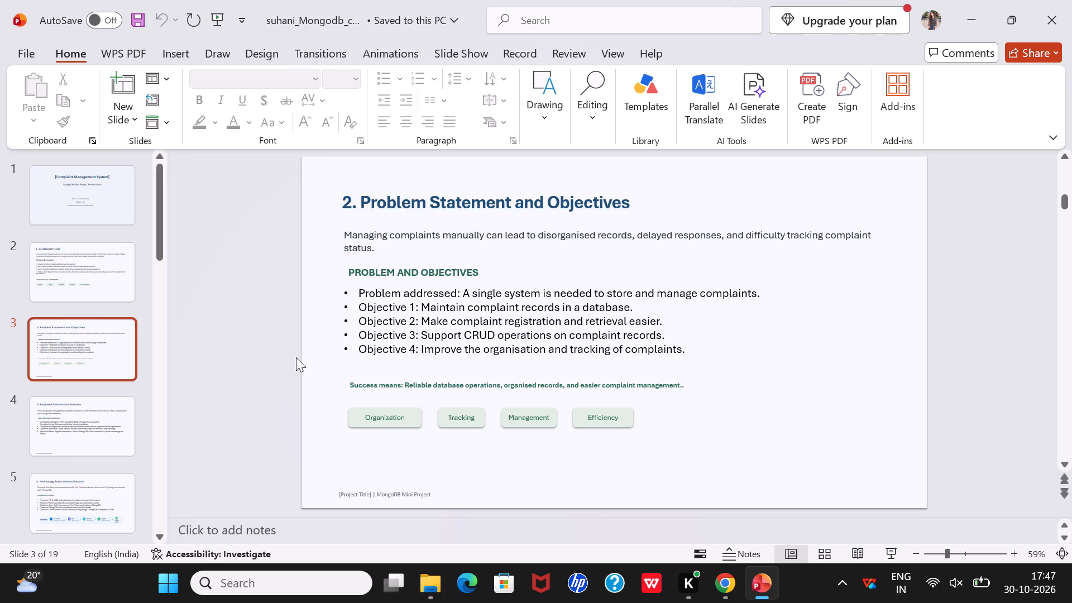
{"action": "key", "text": "Down"}
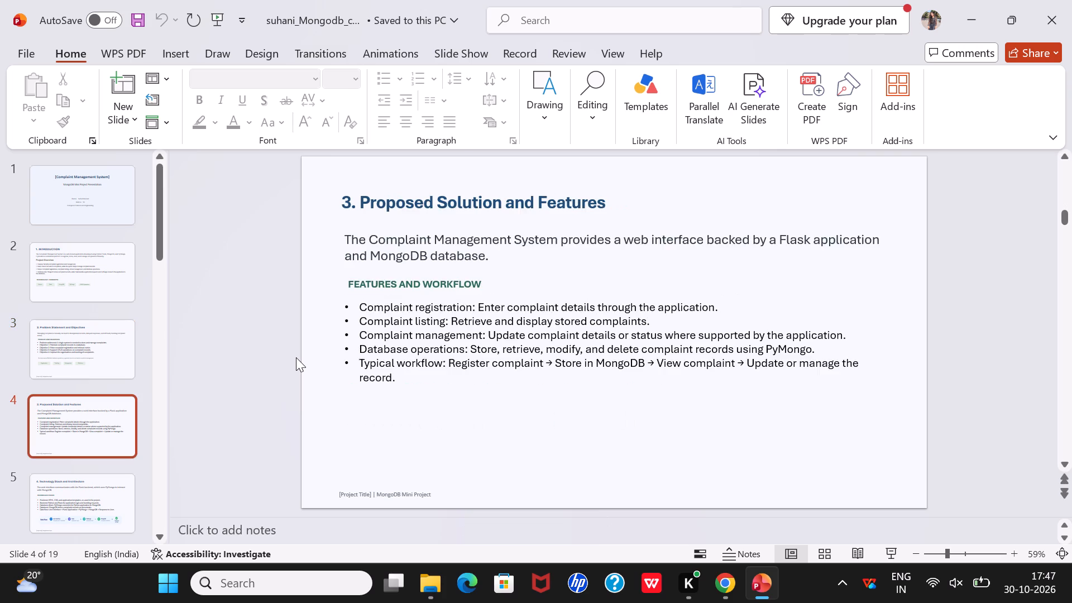
{"action": "key", "text": "Down"}
{"action": "key", "text": "Up"}
{"action": "key", "text": "Down"}
{"action": "key", "text": "Down"}
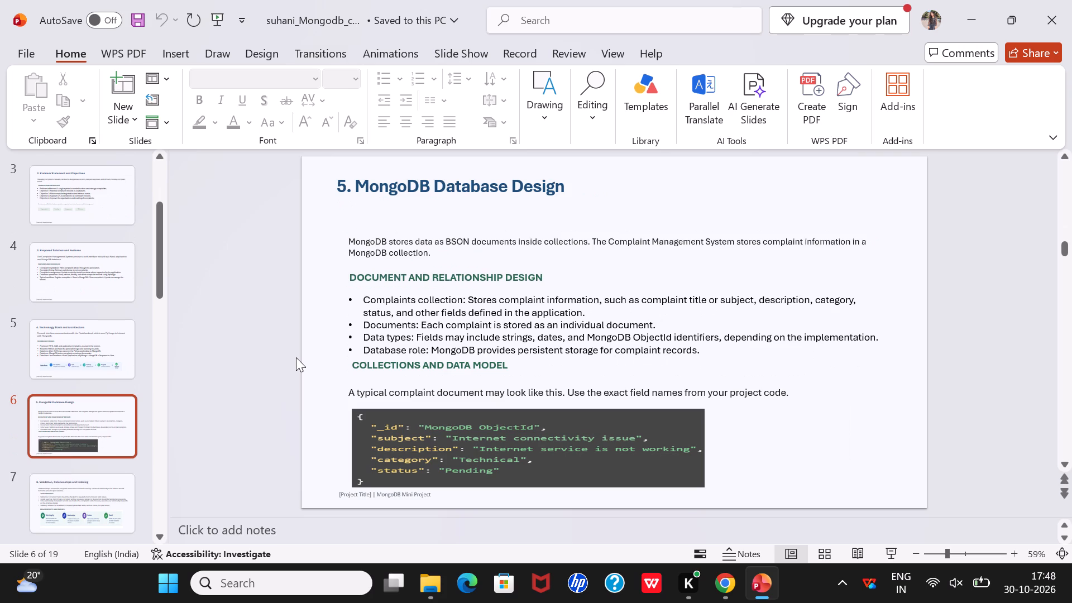
{"action": "key", "text": "Down"}
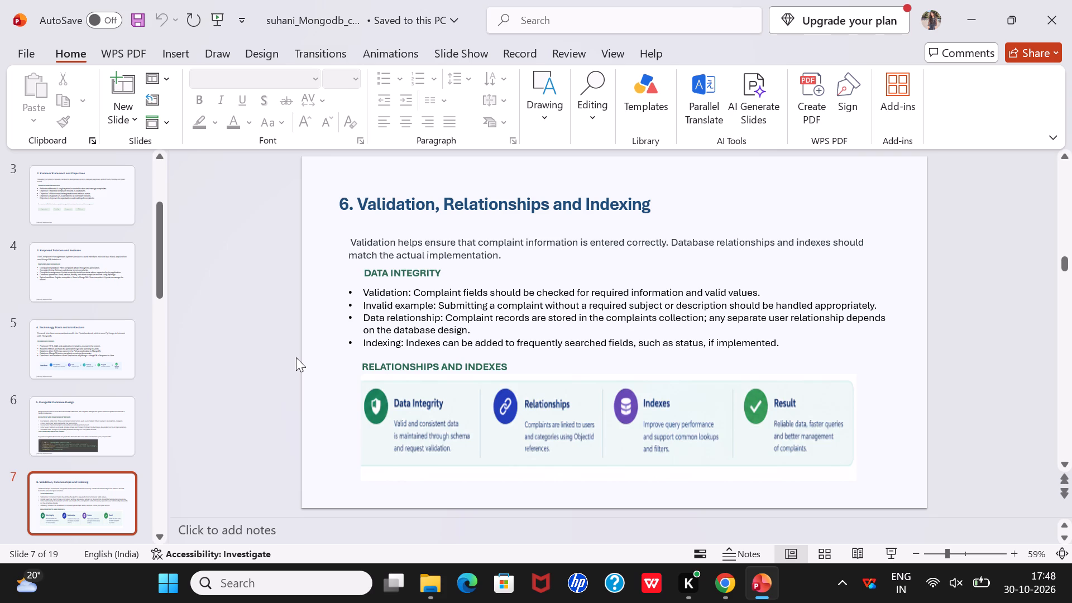
{"action": "key", "text": "Down"}
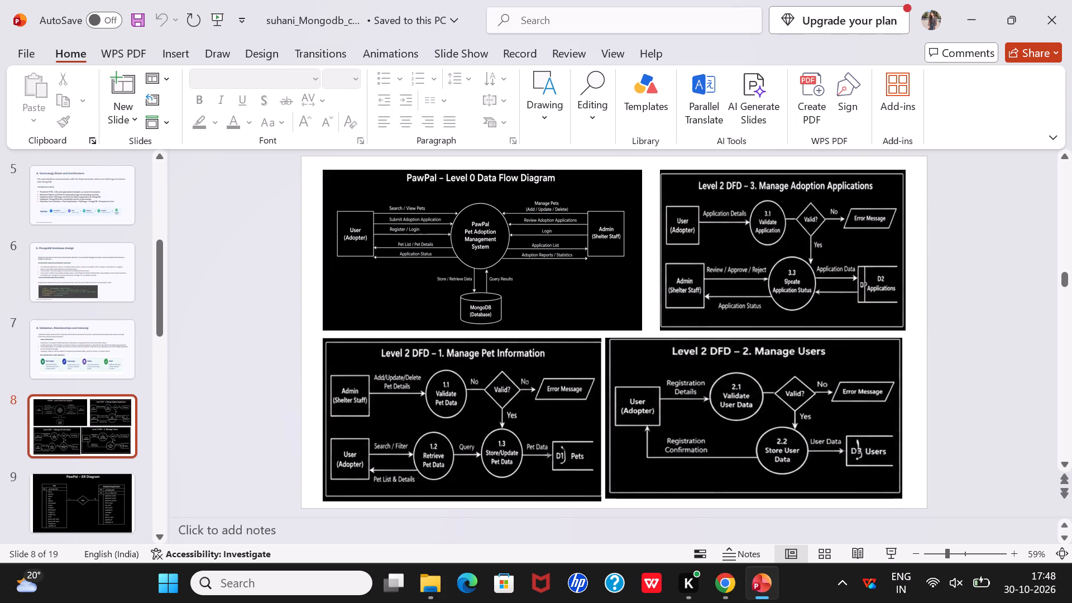
{"action": "key", "text": "Print"}
{"action": "left_click_drag", "start_coordinate": [314, 163], "coordinate": [909, 491]}
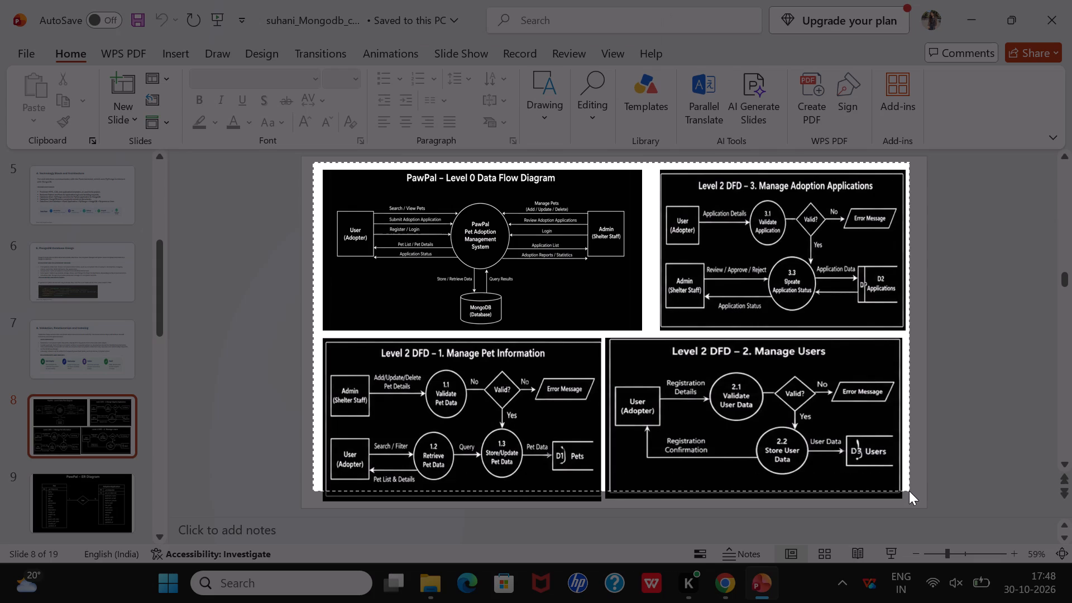
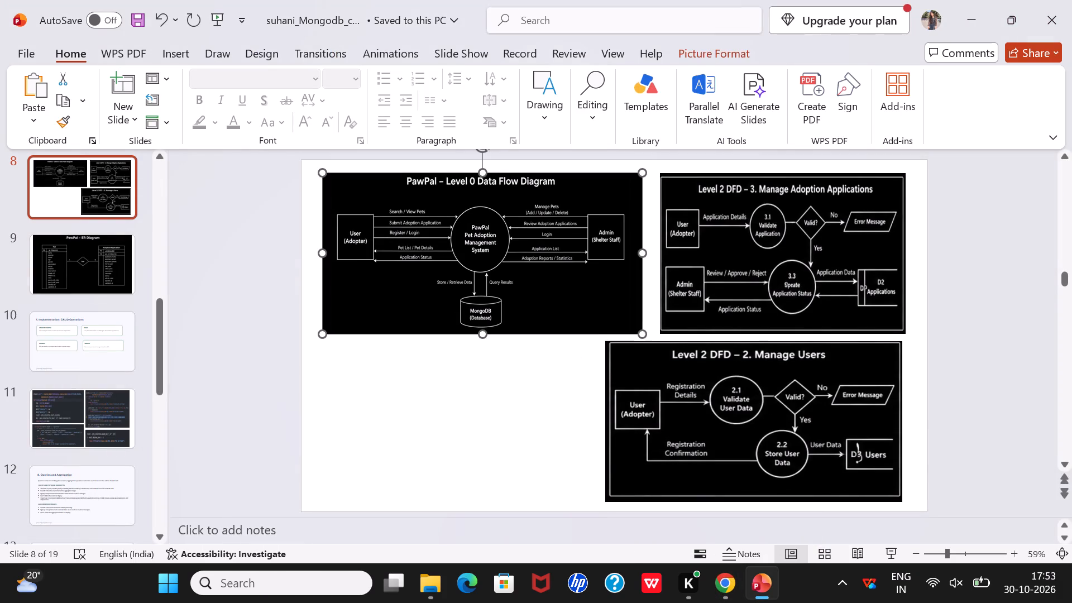
{"action": "key", "text": "Delete"}
{"action": "left_click", "coordinate": [757, 264]}
{"action": "key", "text": "Delete"}
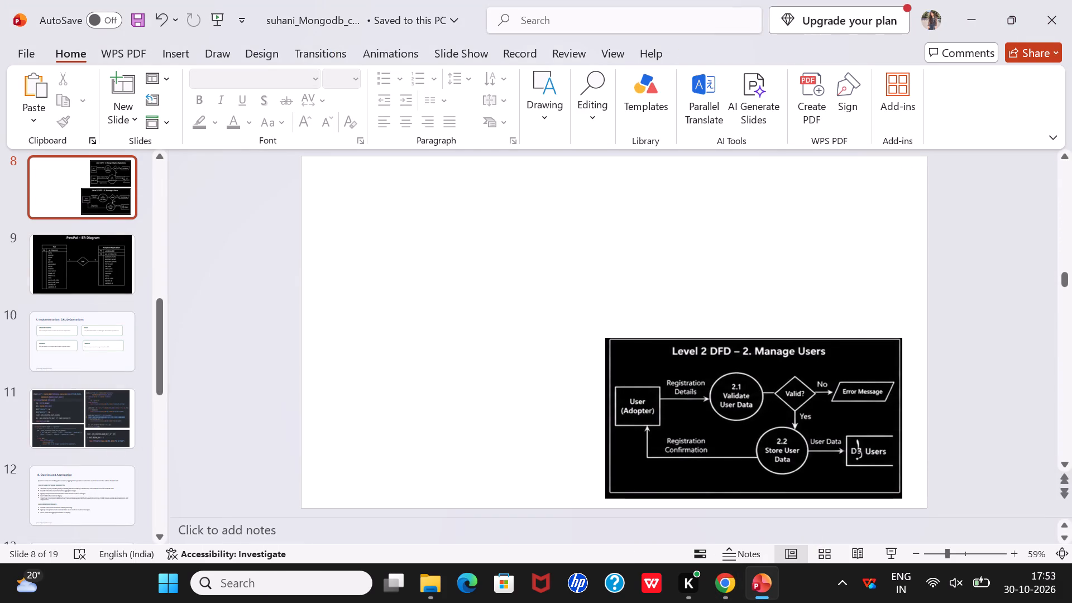
{"action": "left_click", "coordinate": [739, 376]}
{"action": "key", "text": "Home"}
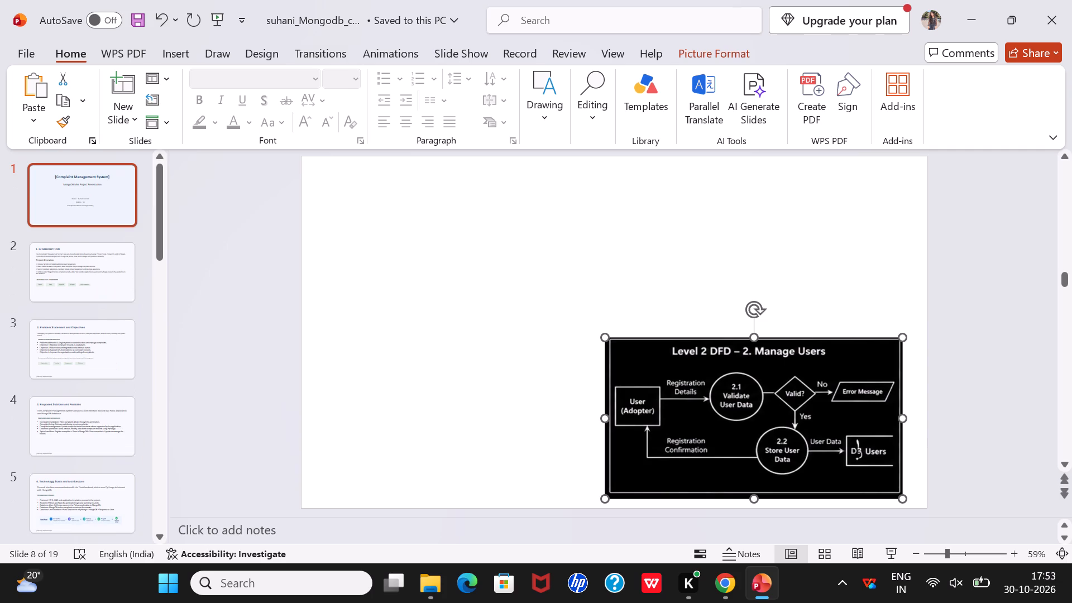
{"action": "left_click", "coordinate": [759, 426]}
{"action": "key", "text": "Delete"}
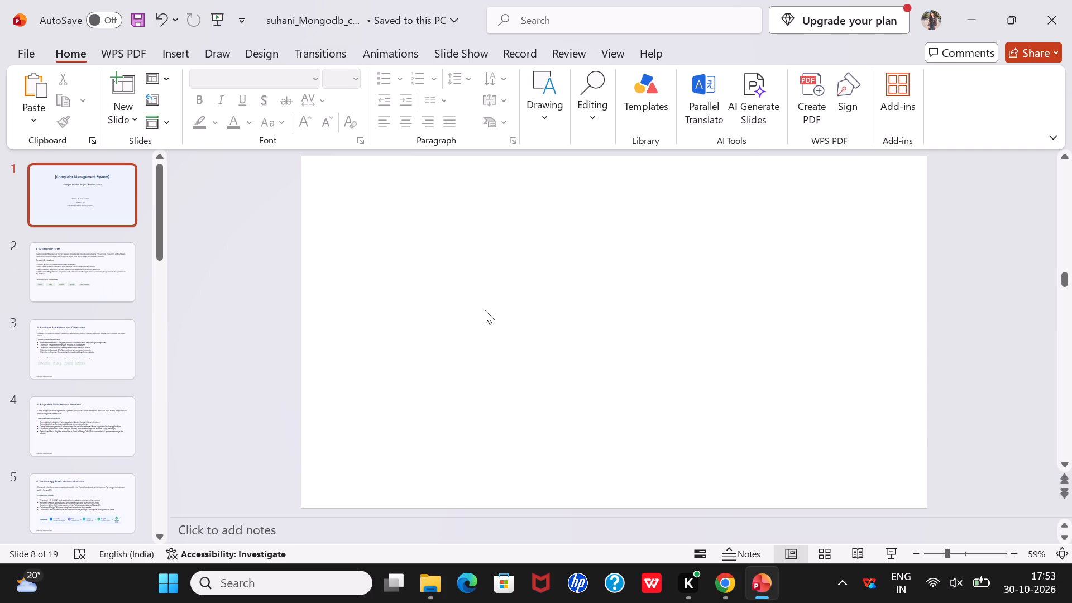
Delete the PawPal ER diagram picture from slide 9.
{"action": "key", "text": "Down"}
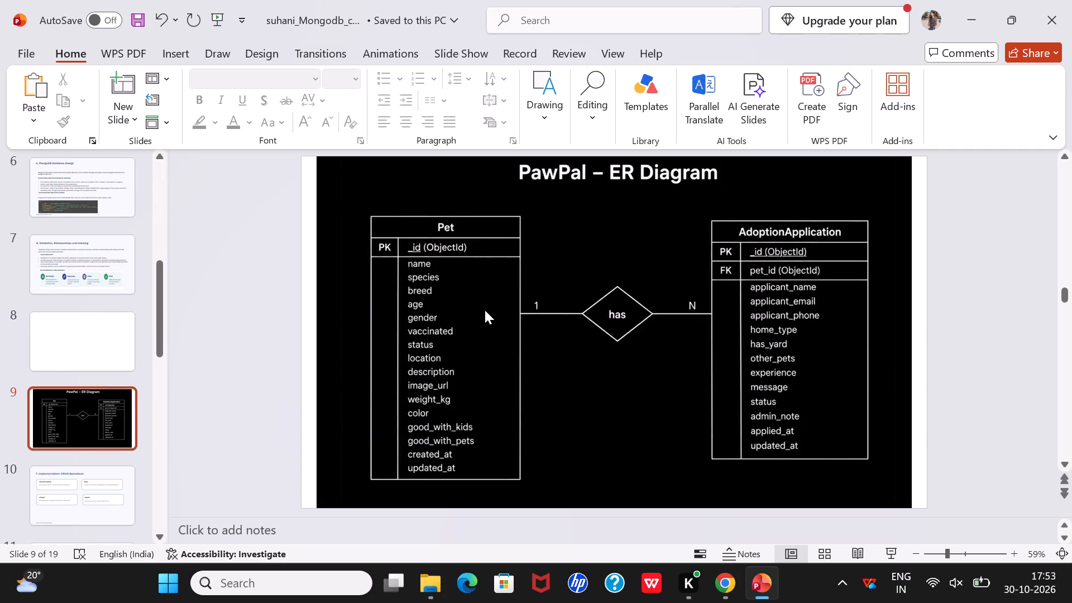
{"action": "scroll", "coordinate": [485, 310], "scroll_direction": "up", "scroll_amount": 1}
{"action": "key", "text": "Down"}
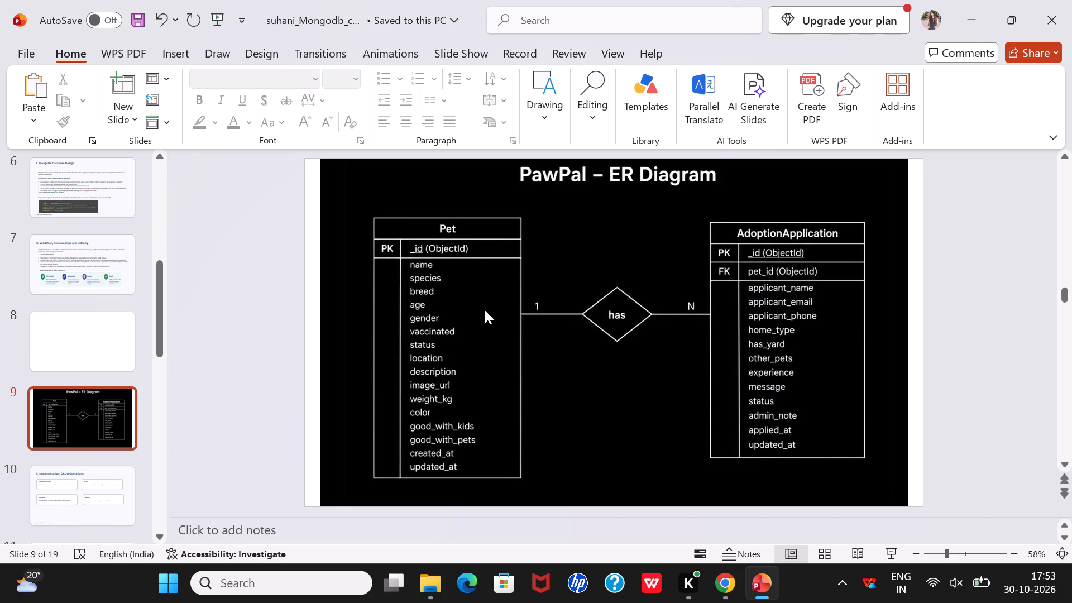
{"action": "left_click", "coordinate": [533, 318]}
{"action": "key", "text": "Delete"}
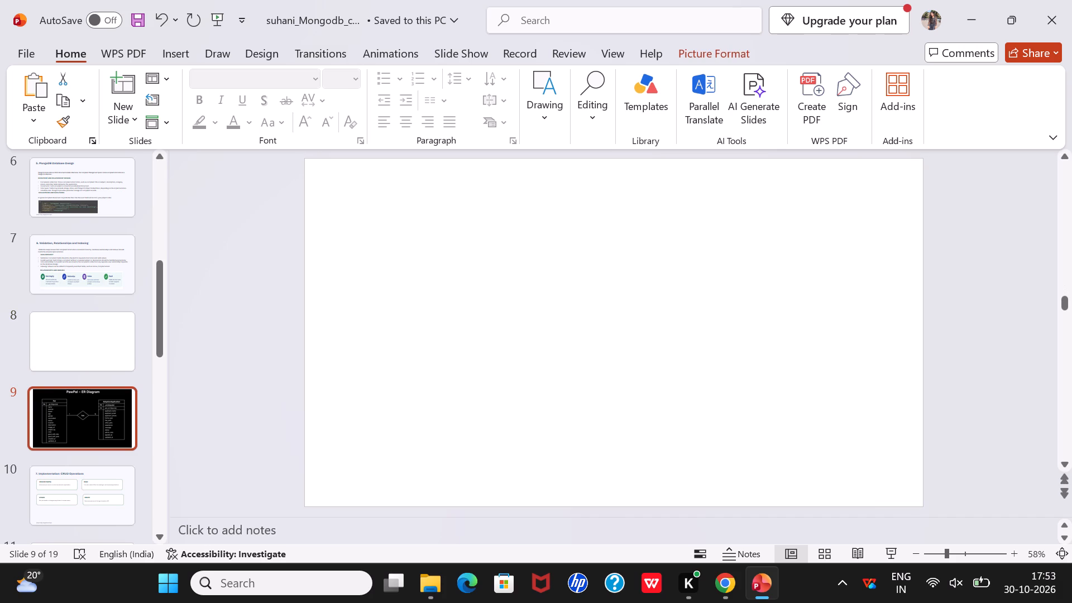
{"action": "key", "text": "Delete"}
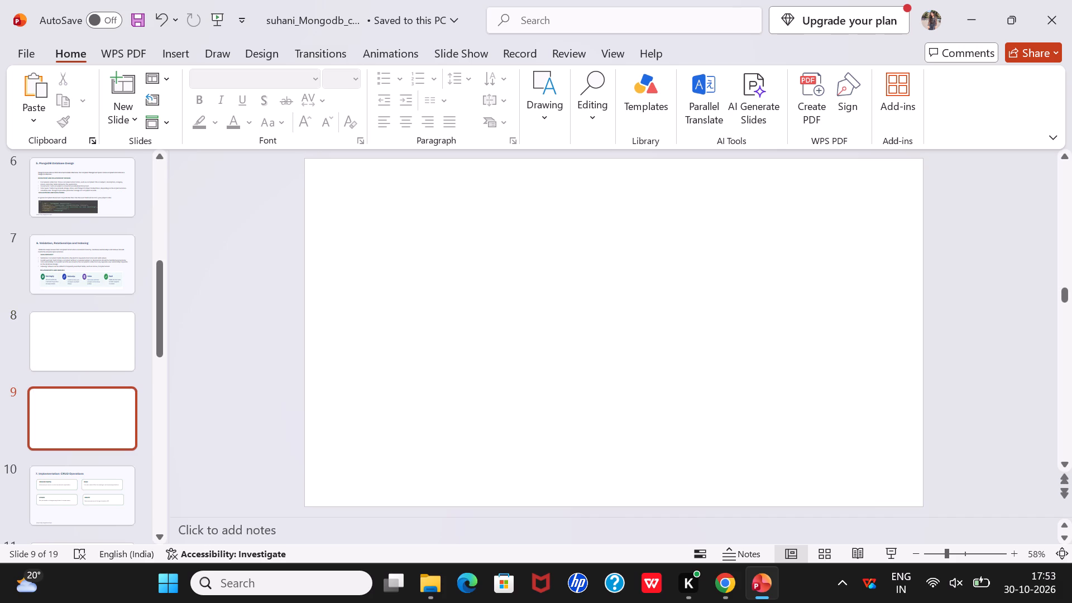
{"action": "left_click", "coordinate": [274, 390]}
Insert the downloaded picture Complaint Management System ER Diagram.png from the Downloads folder onto the blank slide 8.
{"action": "left_click", "coordinate": [93, 336]}
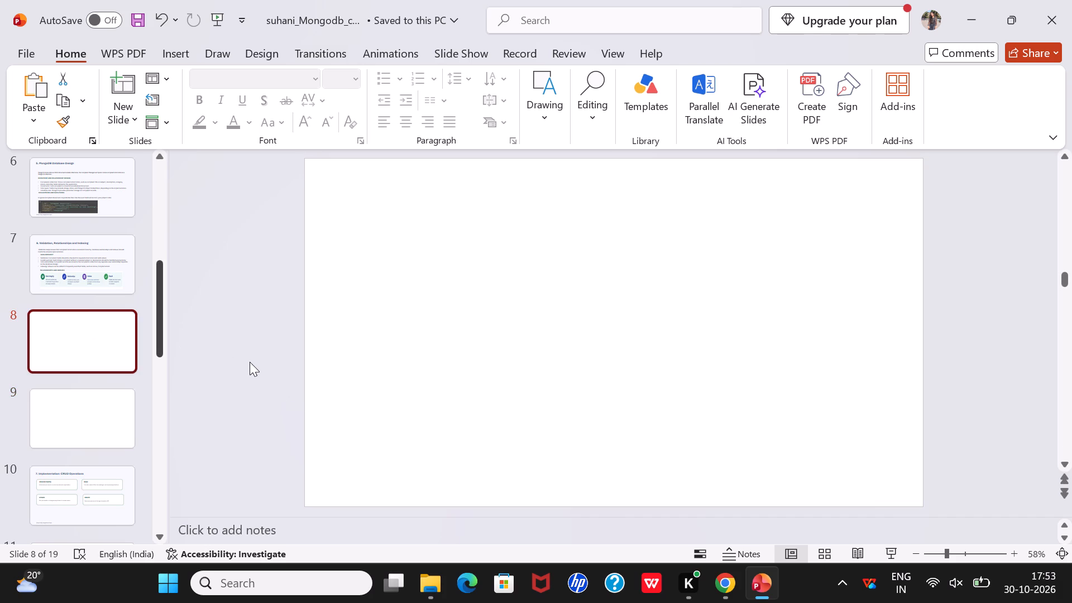
{"action": "scroll", "coordinate": [250, 362], "scroll_direction": "up", "scroll_amount": 1}
{"action": "key", "text": "Down"}
{"action": "key", "text": "Down"}
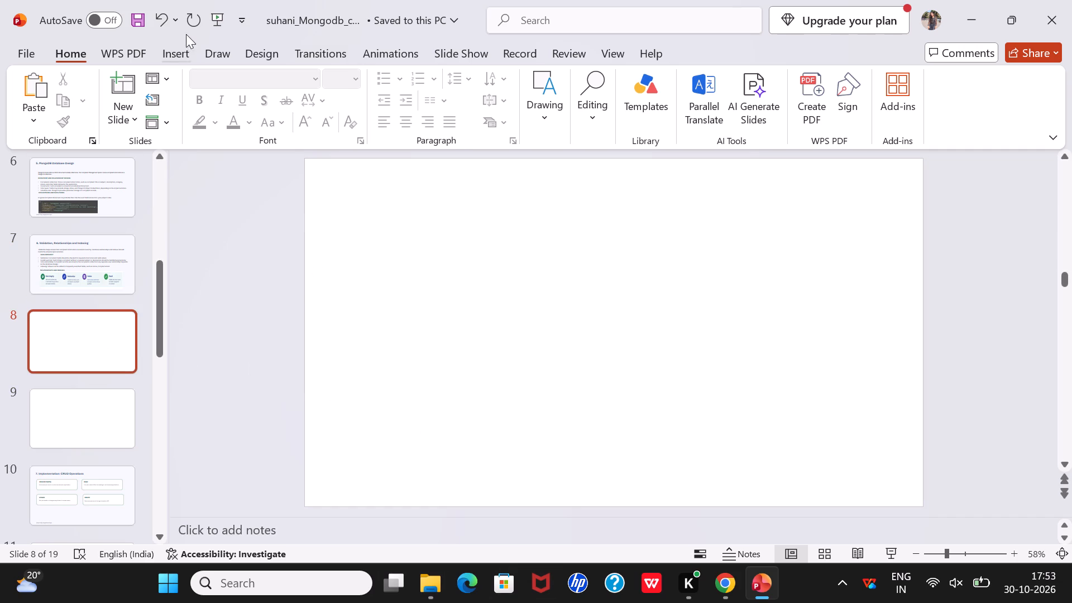
{"action": "left_click", "coordinate": [174, 59]}
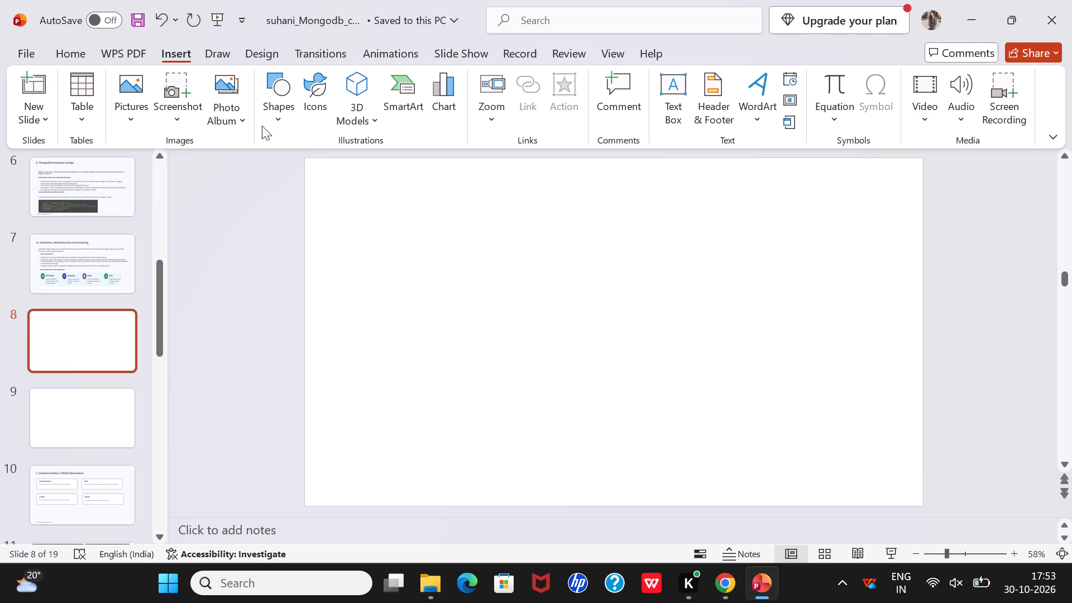
{"action": "left_click", "coordinate": [142, 125]}
{"action": "left_click", "coordinate": [160, 170]}
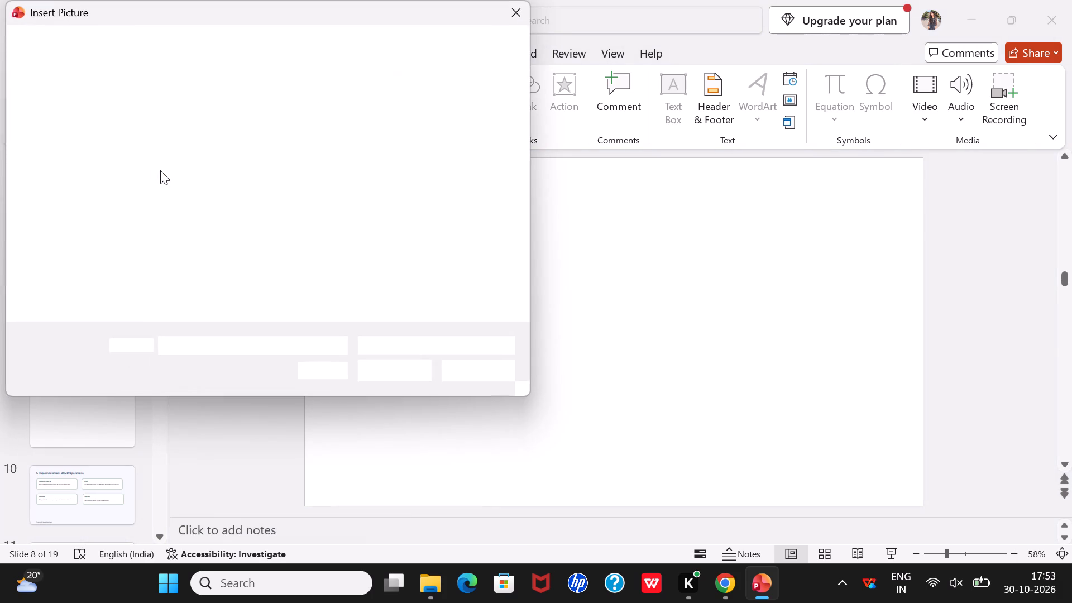
{"action": "left_click", "coordinate": [93, 184]}
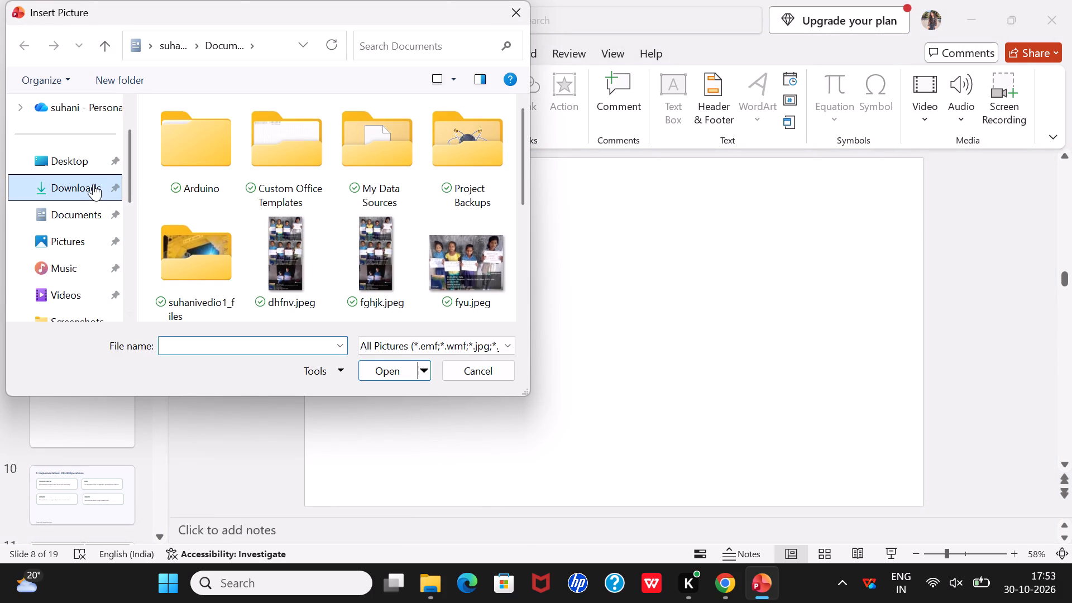
{"action": "left_click", "coordinate": [227, 153]}
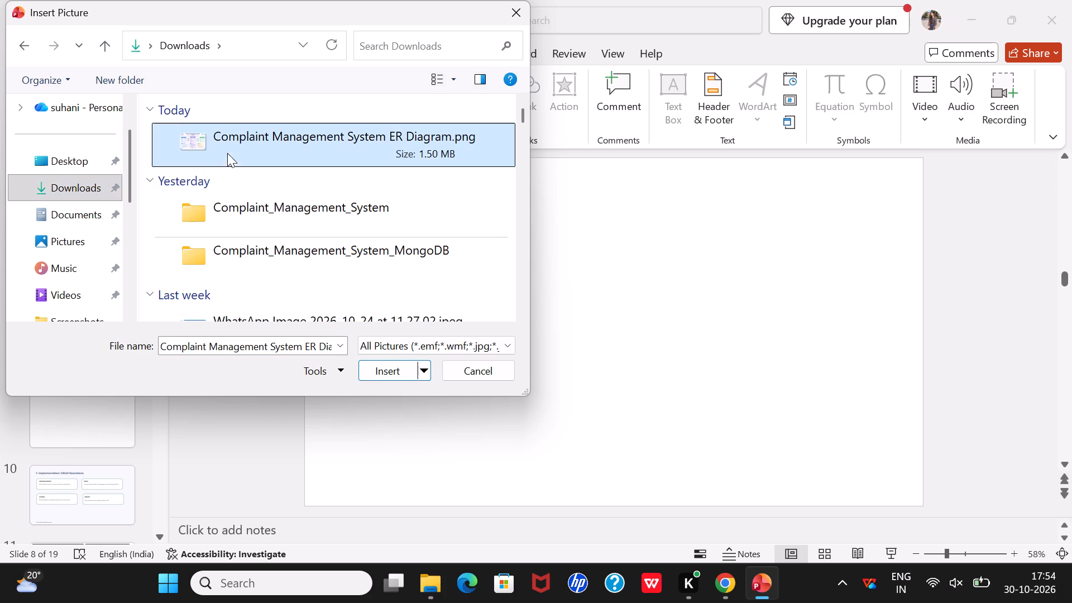
{"action": "left_click", "coordinate": [376, 380]}
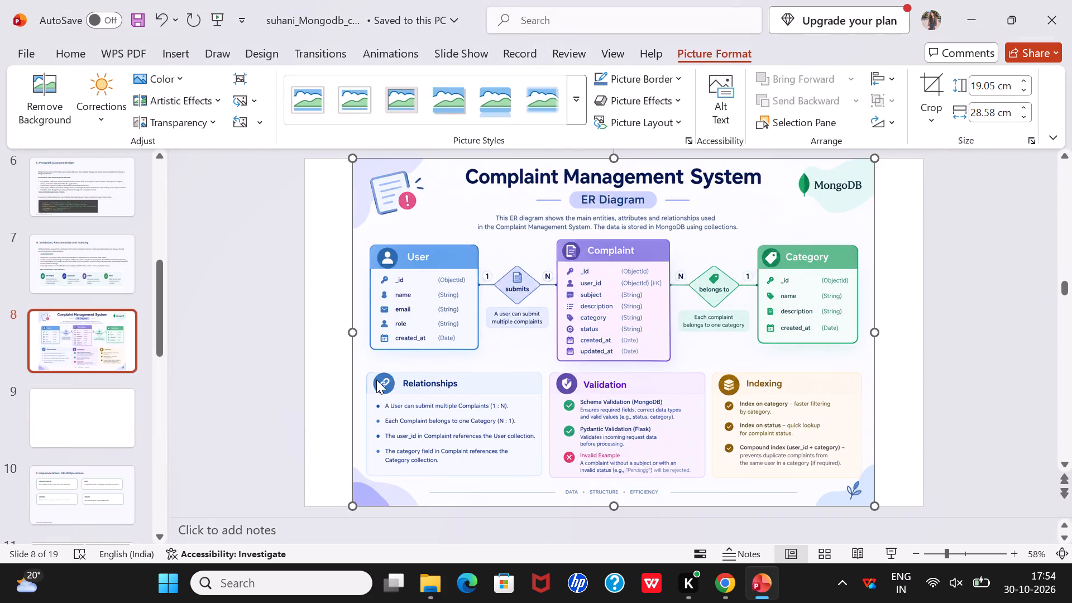
{"action": "left_click", "coordinate": [251, 346]}
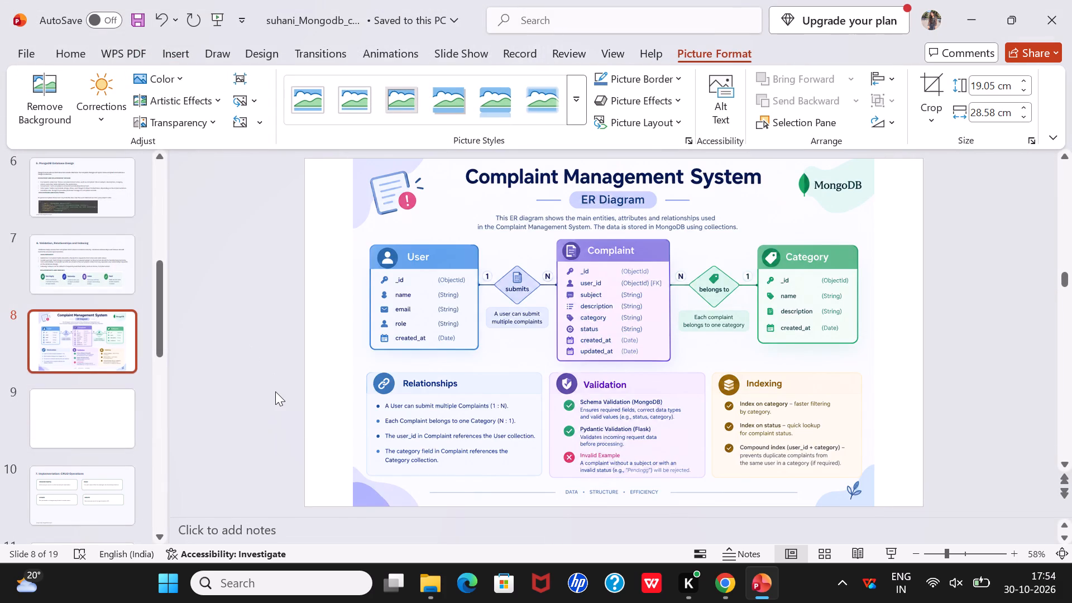
Reduce the ER diagram picture's height on slide 8 to about 17.63 cm, leaving margins above and below it.
{"action": "left_click", "coordinate": [643, 281]}
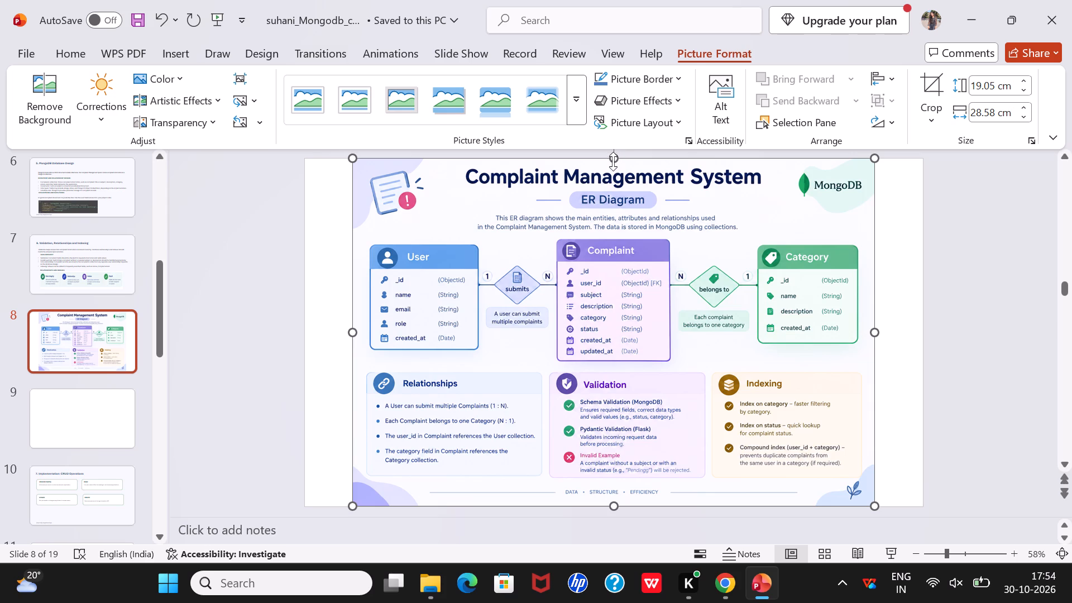
{"action": "left_click_drag", "start_coordinate": [613, 159], "coordinate": [613, 172]}
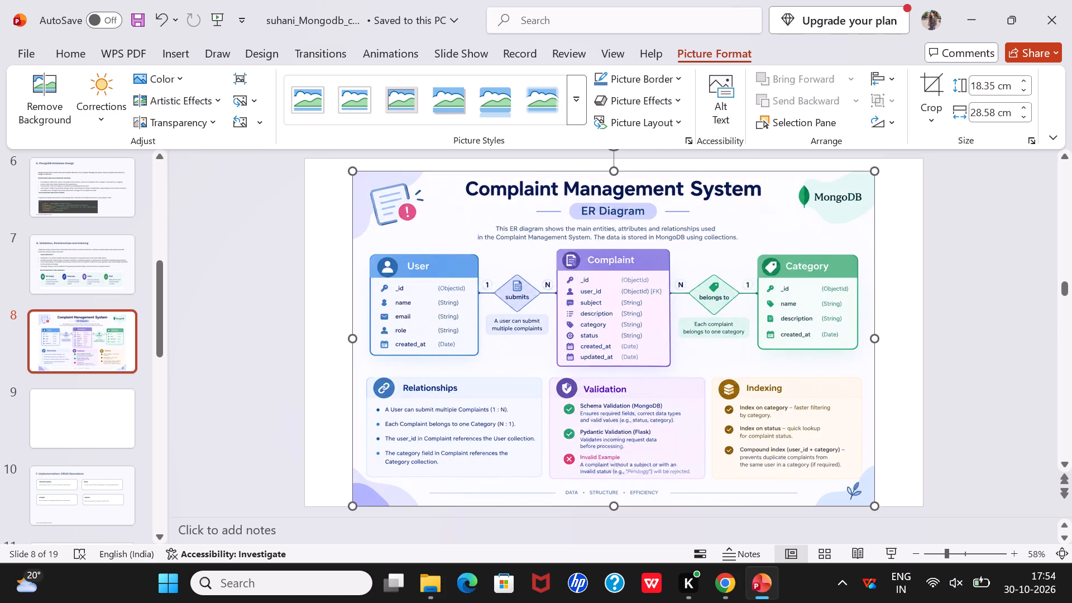
{"action": "left_click", "coordinate": [296, 413]}
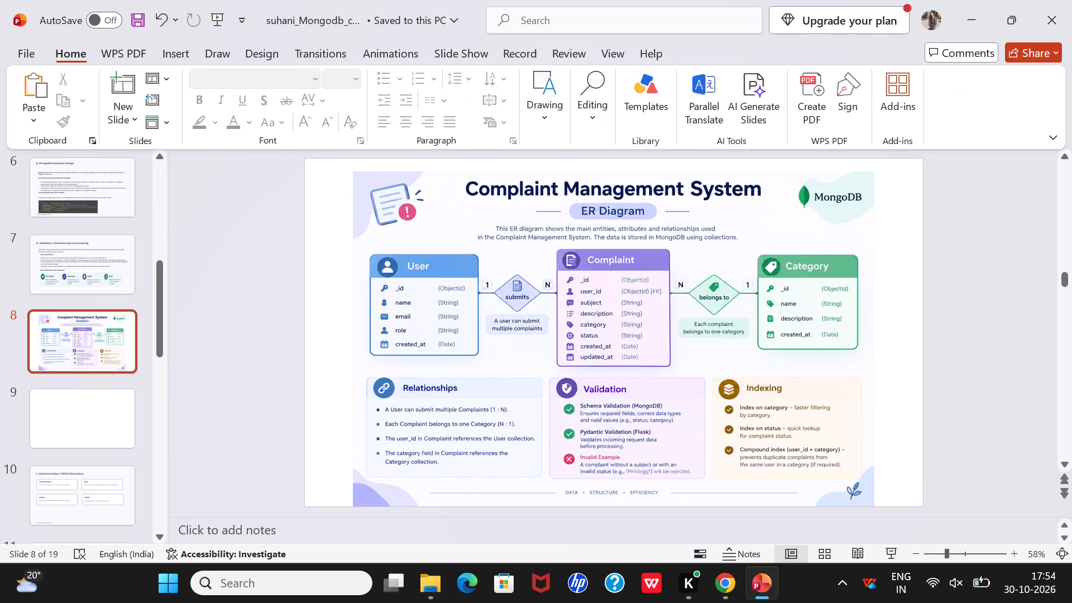
{"action": "left_click", "coordinate": [525, 478]}
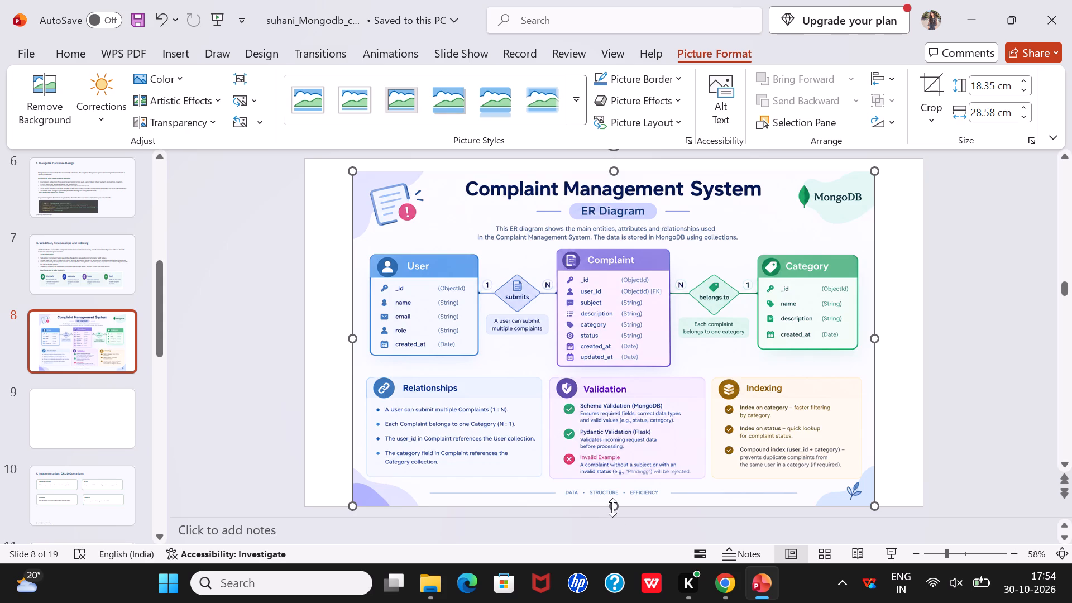
{"action": "left_click_drag", "start_coordinate": [612, 508], "coordinate": [614, 495]}
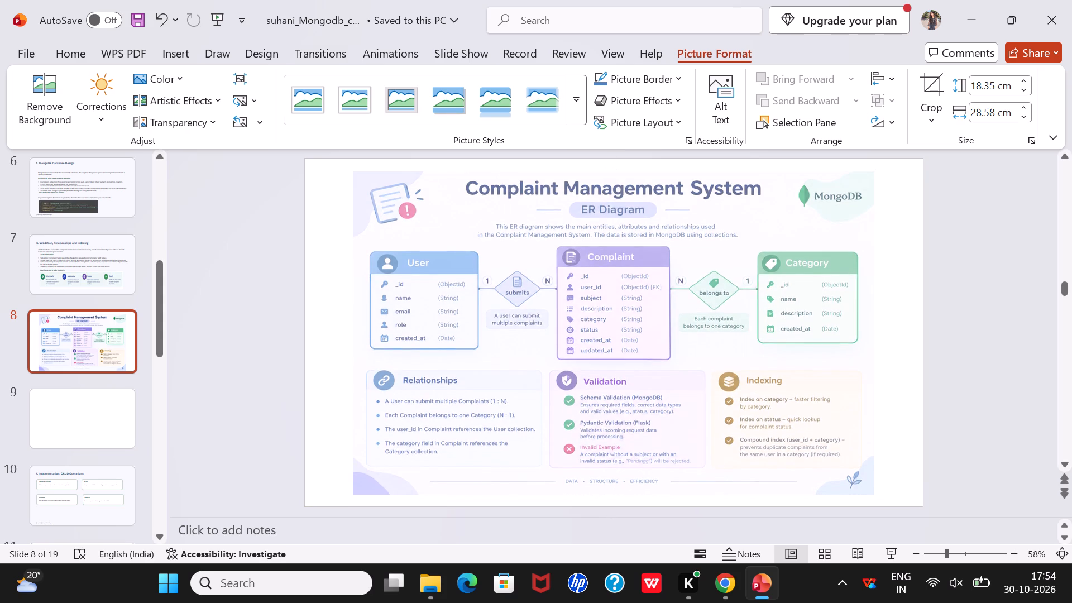
{"action": "left_click_drag", "start_coordinate": [614, 495], "coordinate": [614, 493]}
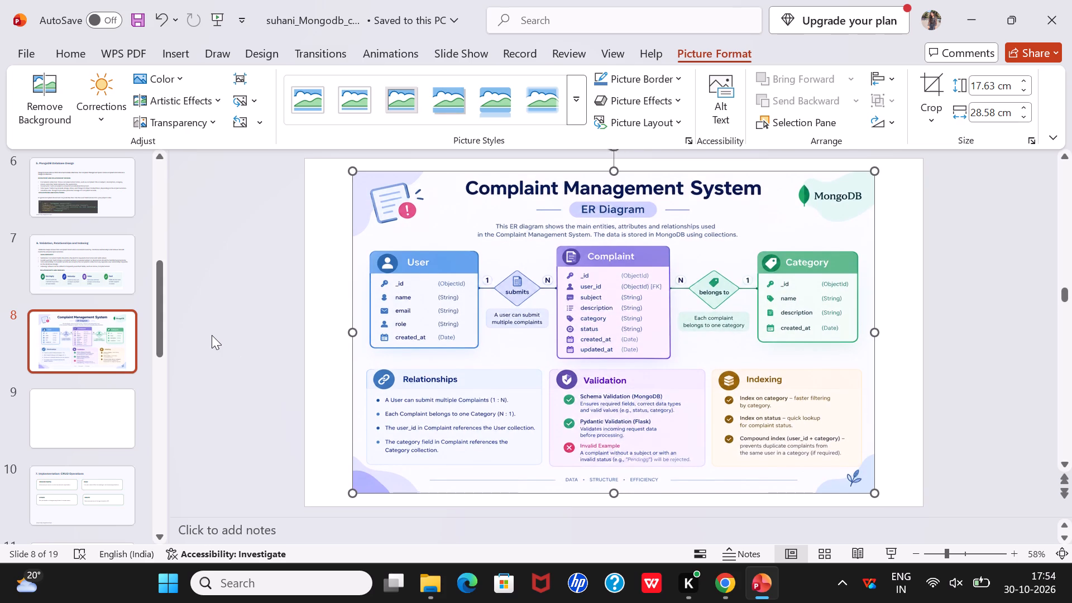
{"action": "left_click", "coordinate": [212, 335]}
Delete the blank slide 9 that follows the ER diagram slide.
{"action": "key", "text": "Down"}
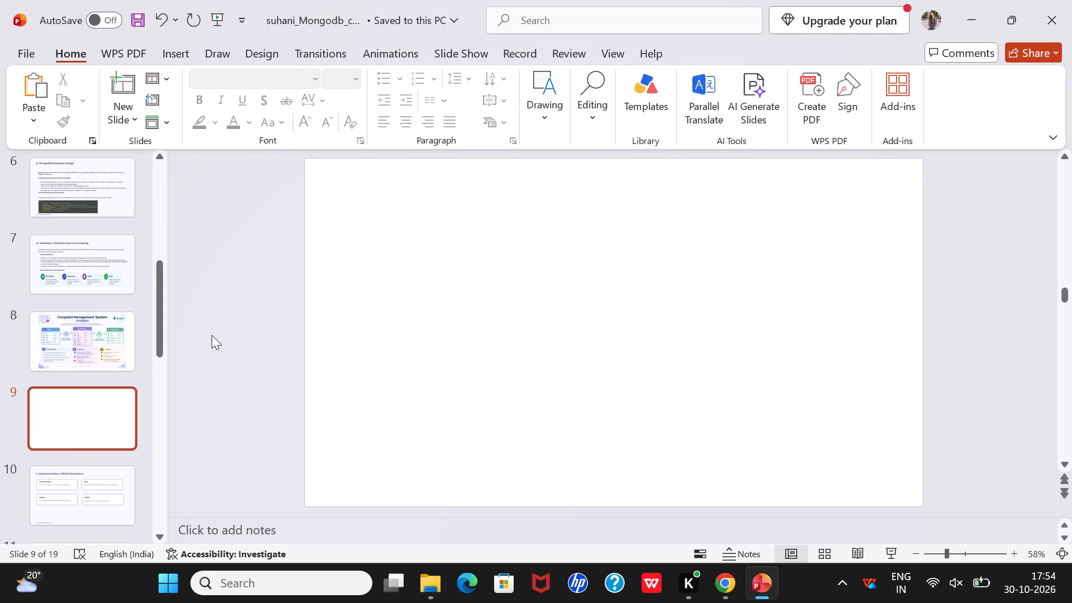
{"action": "key", "text": "Delete"}
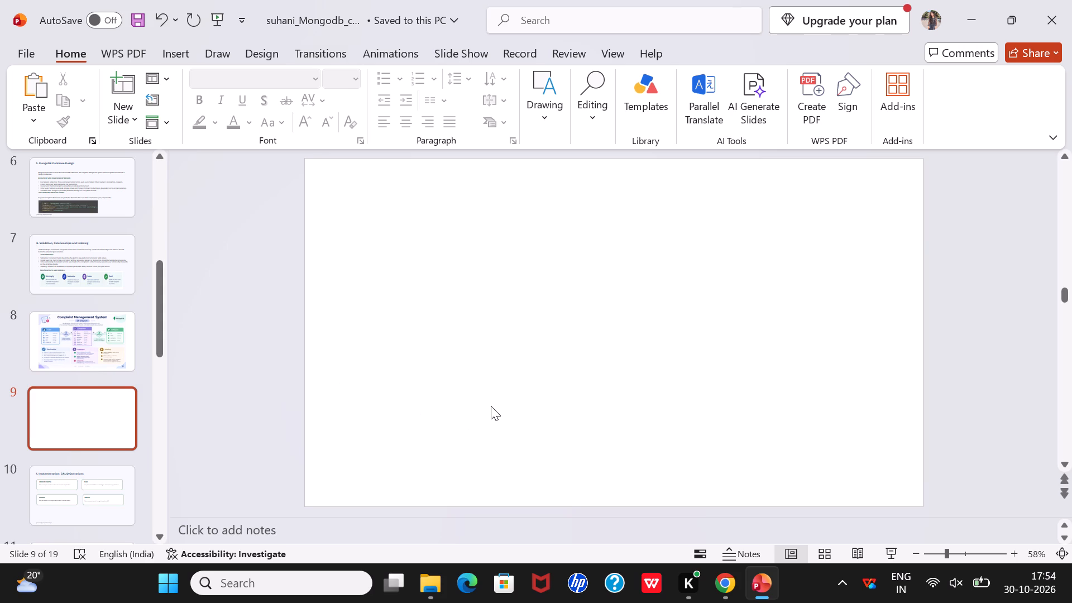
{"action": "right_click", "coordinate": [491, 406]}
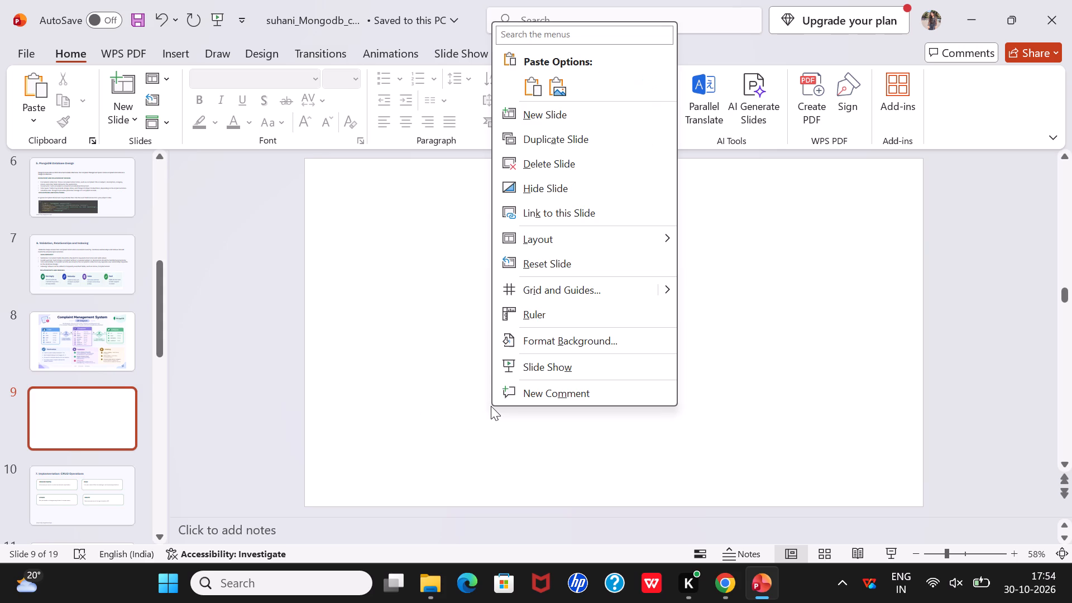
{"action": "left_click", "coordinate": [567, 170]}
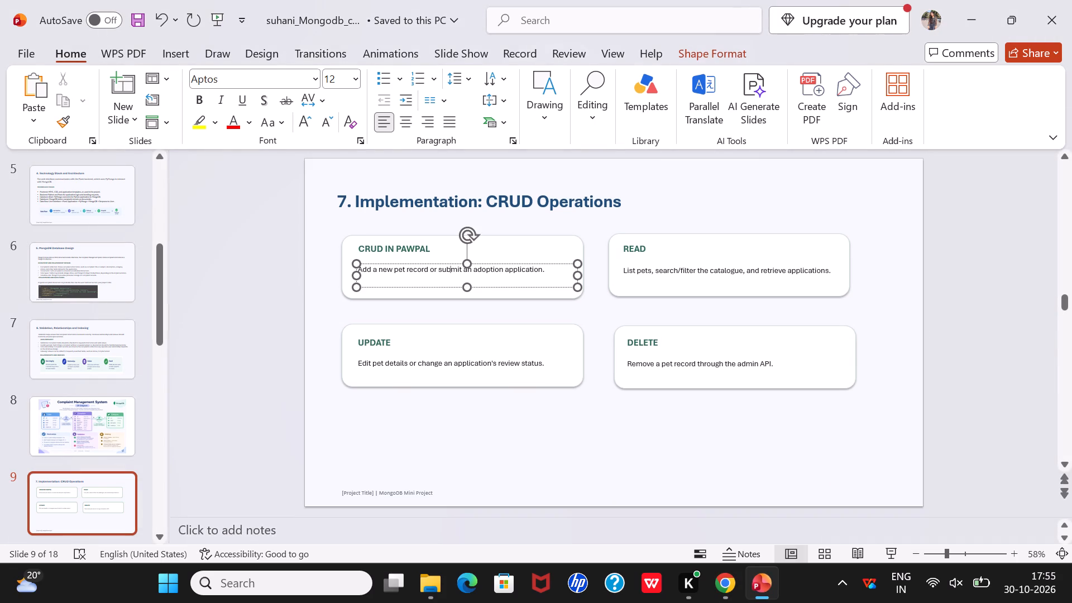
{"action": "left_click", "coordinate": [423, 250]}
{"action": "key", "text": "BackSpace"}
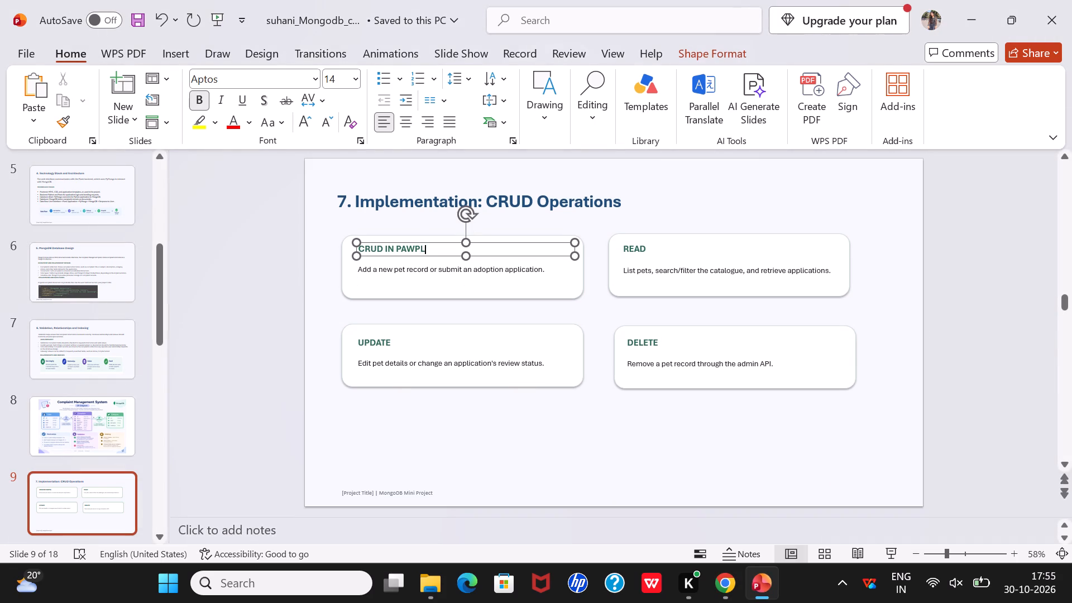
{"action": "key", "text": "BackSpace"}
{"action": "key", "text": "BackSpace"}
{"action": "key", "text": "BackSpace"}
{"action": "key", "text": "BackSpace"}
{"action": "key", "text": "Right"}
{"action": "key", "text": "BackSpace"}
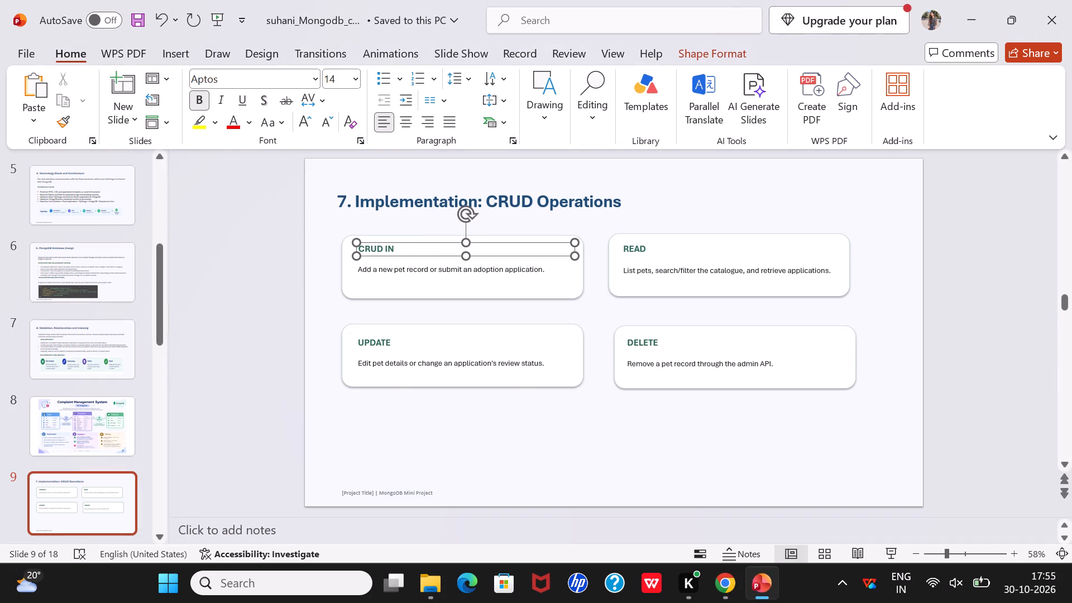
{"action": "key", "text": "BackSpace"}
{"action": "key", "text": "BackSpace"}
{"action": "key", "text": "BackSpace"}
{"action": "key", "text": "BackSpace"}
{"action": "key", "text": "BackSpace"}
{"action": "key", "text": "BackSpace"}
{"action": "key", "text": "BackSpace"}
{"action": "key", "text": "BackSpace"}
{"action": "left_click", "coordinate": [724, 590]}
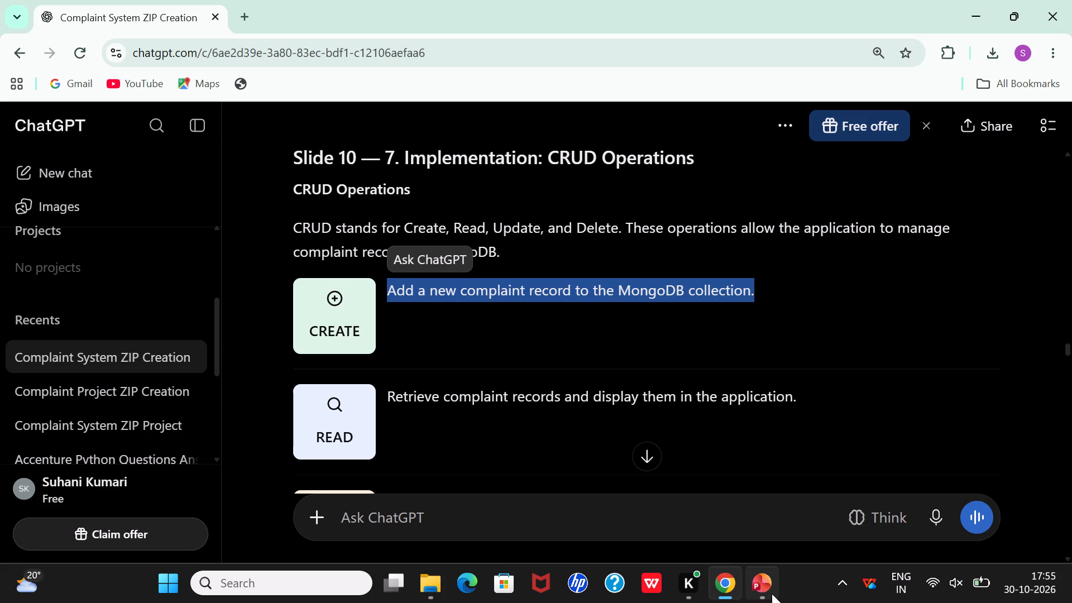
{"action": "left_click", "coordinate": [772, 594]}
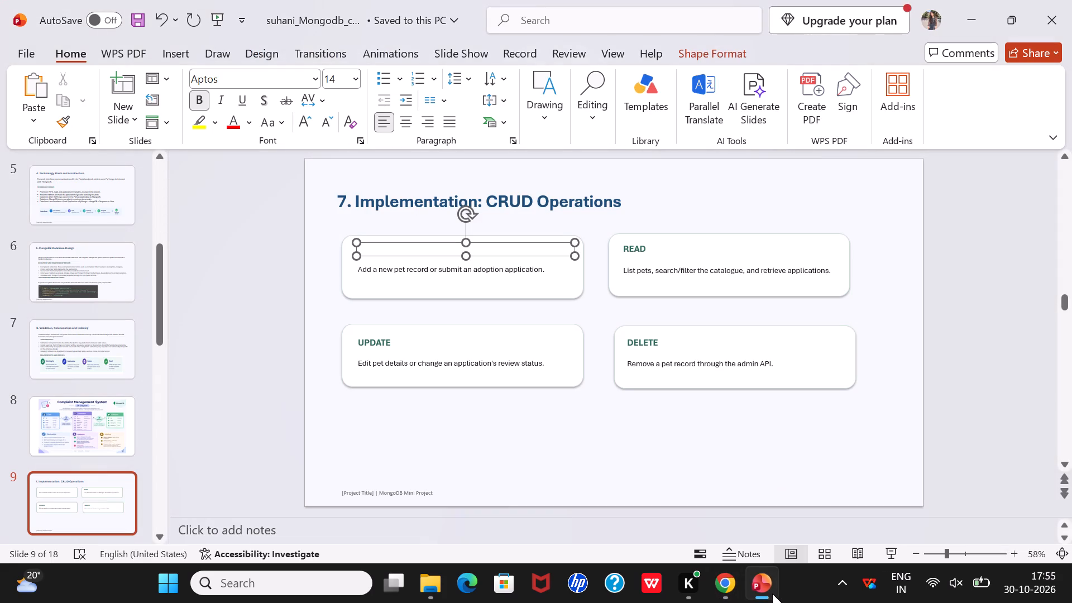
{"action": "type", "text": "CREATE"}
Replace the CREATE card's description with "Add a new complaint record to the MongoDB collection.", copying it again from ChatGPT in Chrome.
{"action": "left_click", "coordinate": [547, 274]}
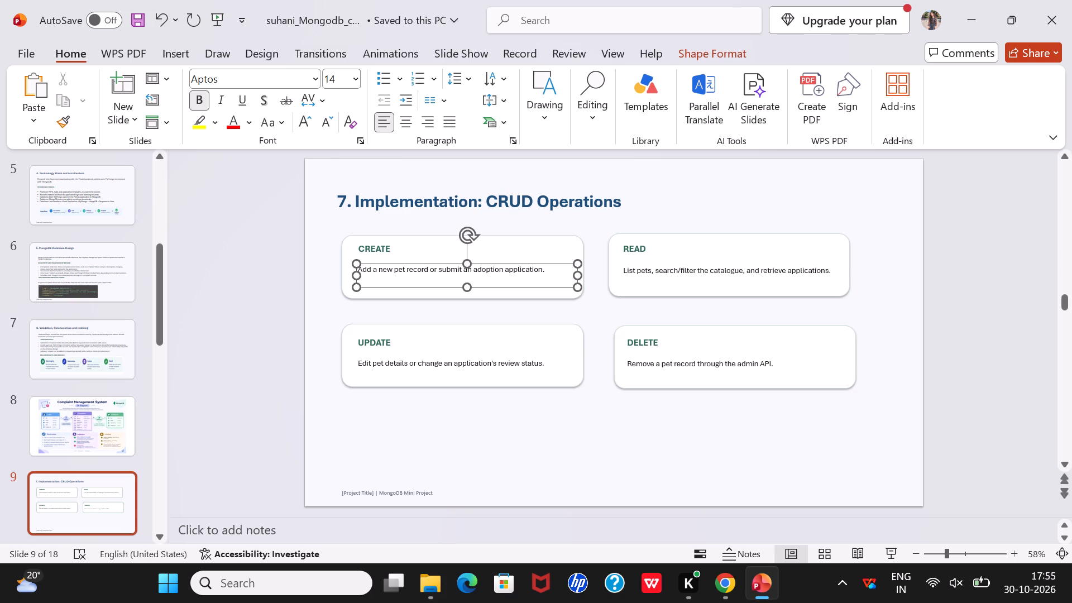
{"action": "left_click", "coordinate": [544, 271]}
{"action": "key", "text": "BackSpace"}
{"action": "key", "text": "BackSpace"}
{"action": "key", "text": "BackSpace"}
{"action": "key", "text": "BackSpace"}
{"action": "key", "text": "BackSpace"}
{"action": "key", "text": "BackSpace"}
{"action": "key", "text": "BackSpace"}
{"action": "key", "text": "BackSpace"}
{"action": "key", "text": "BackSpace"}
{"action": "key", "text": "BackSpace"}
{"action": "key", "text": "BackSpace"}
{"action": "key", "text": "BackSpace"}
{"action": "key", "text": "BackSpace"}
{"action": "key", "text": "BackSpace"}
{"action": "key", "text": "BackSpace"}
{"action": "key", "text": "BackSpace"}
{"action": "key", "text": "BackSpace"}
{"action": "key", "text": "BackSpace"}
{"action": "key", "text": "BackSpace"}
{"action": "key", "text": "BackSpace"}
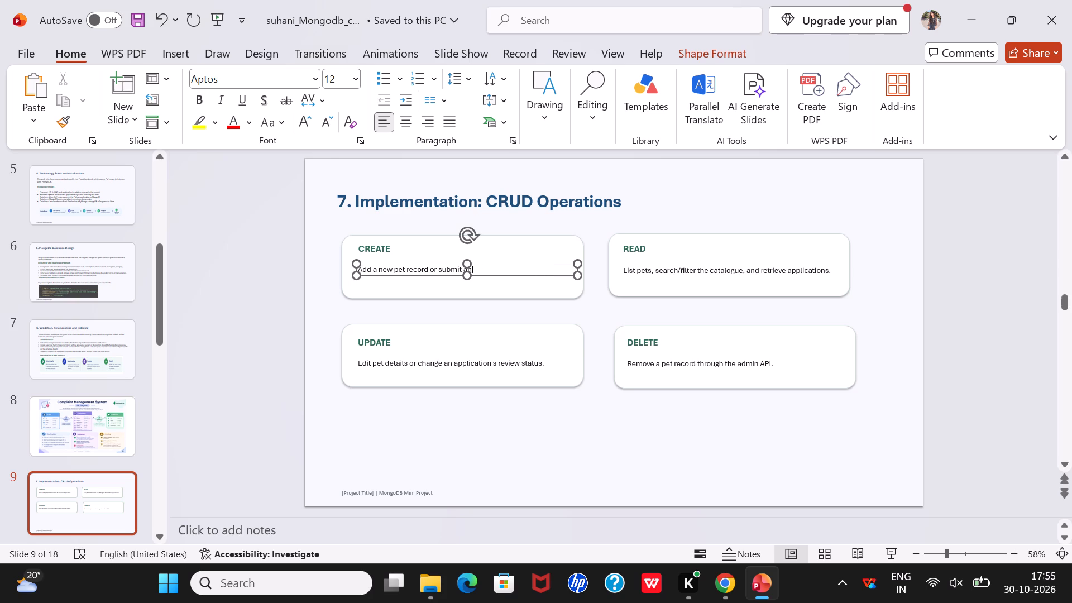
{"action": "key", "text": "BackSpace"}
{"action": "key", "text": "BackSpace"}
{"action": "key", "text": "BackSpace"}
{"action": "key", "text": "BackSpace"}
{"action": "key", "text": "BackSpace"}
{"action": "key", "text": "BackSpace"}
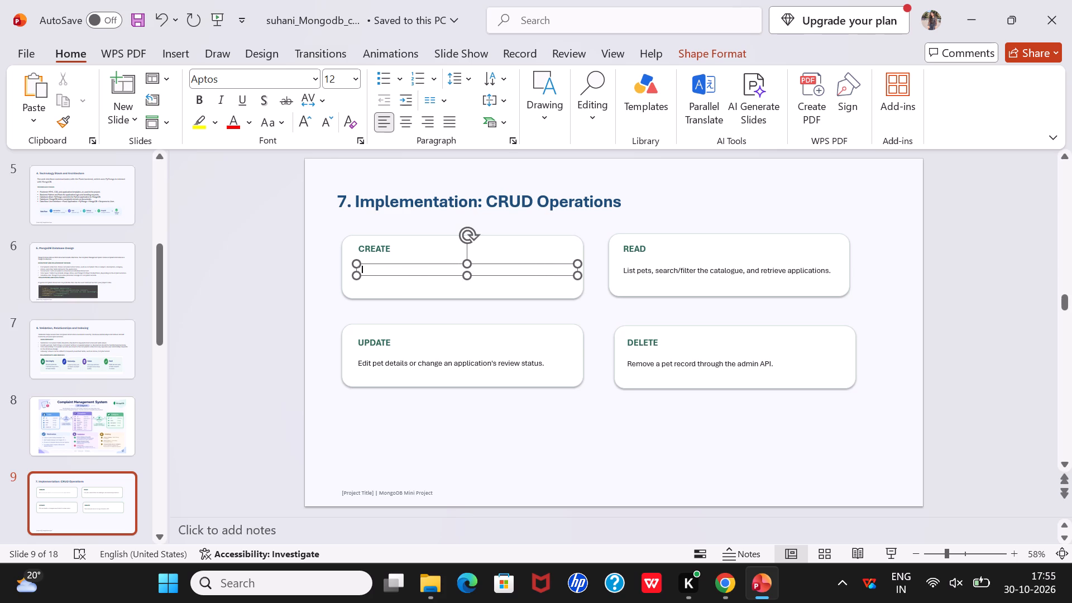
{"action": "left_click", "coordinate": [724, 598]}
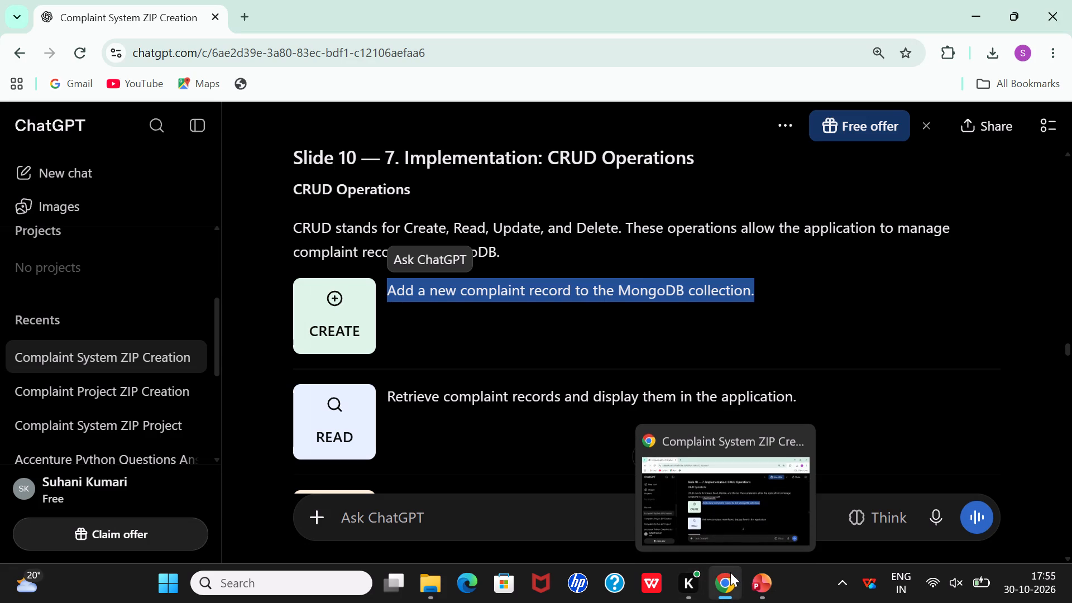
{"action": "key", "text": "ctrl+c"}
{"action": "left_click", "coordinate": [753, 593]}
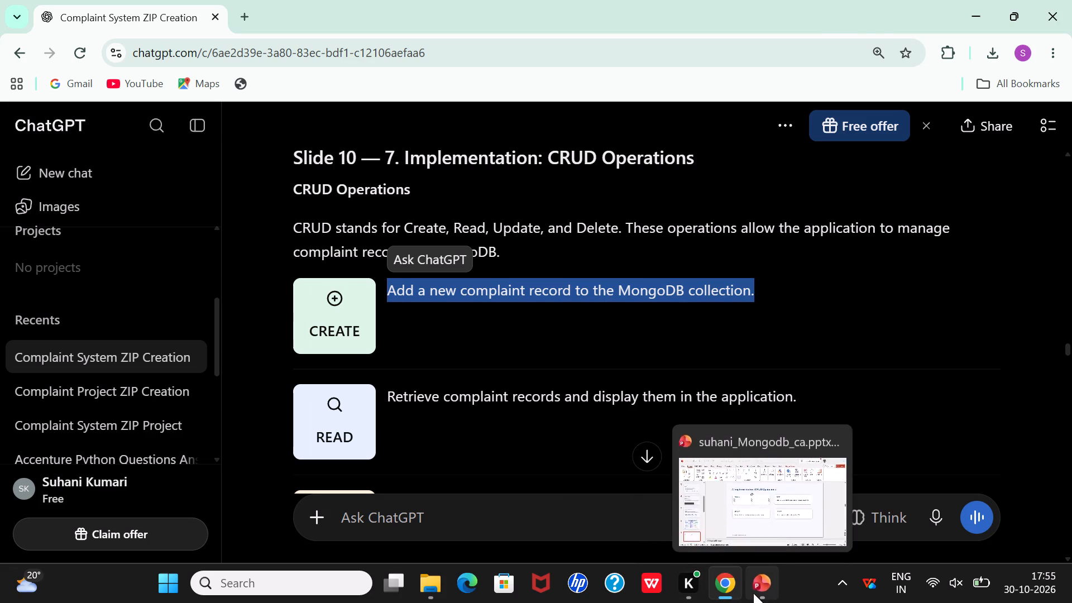
{"action": "key", "text": "ctrl+v"}
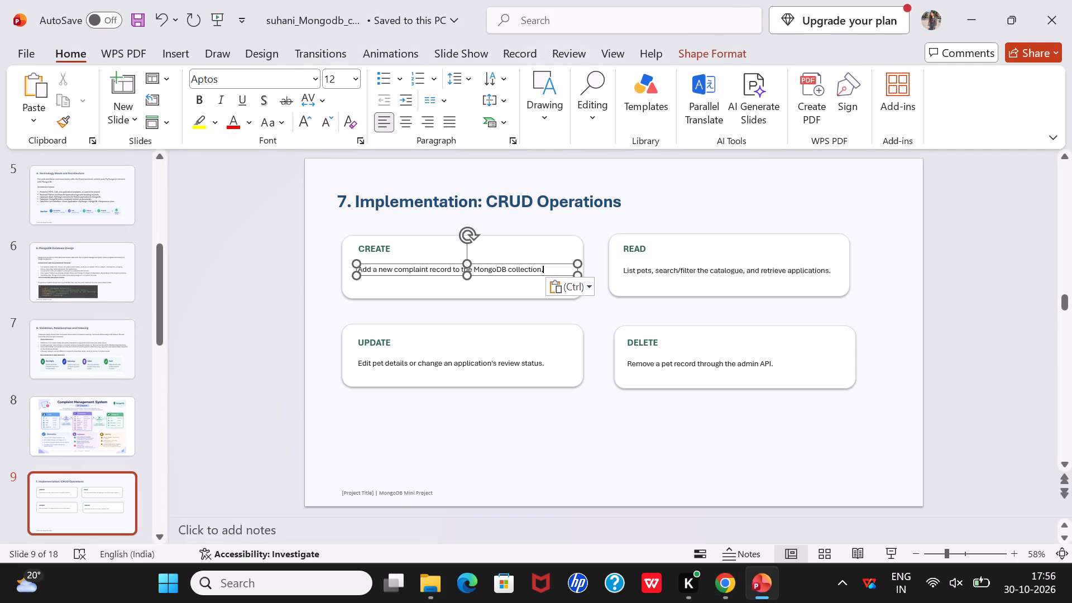
Replace the READ card's description with "Retrieve complaint records and display them in the application.", copied from ChatGPT in Chrome.
{"action": "left_click", "coordinate": [723, 588]}
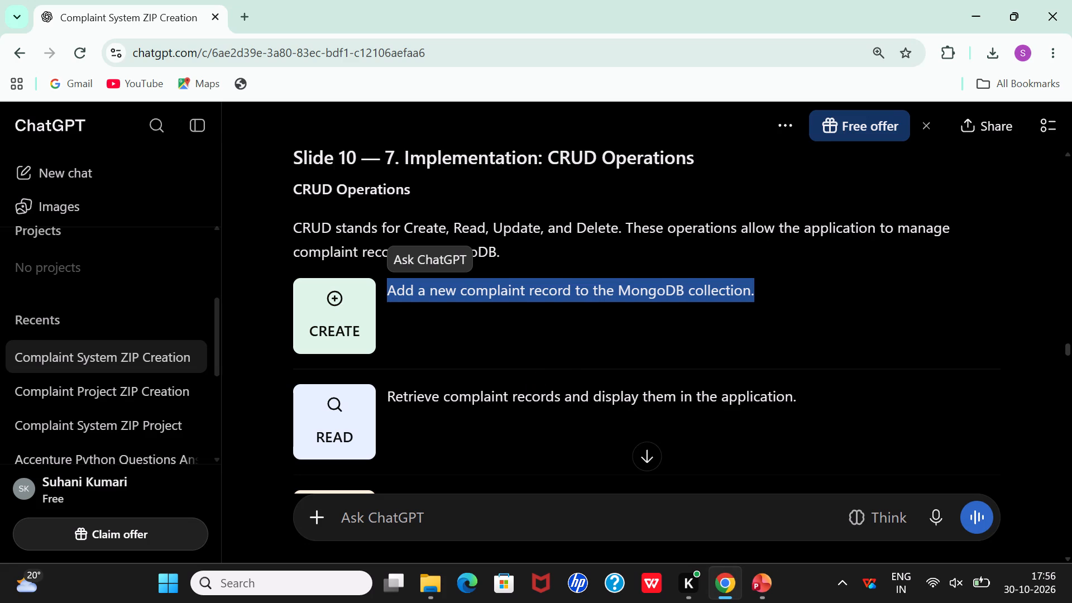
{"action": "left_click_drag", "start_coordinate": [389, 393], "coordinate": [797, 401]}
{"action": "key", "text": "ctrl+c"}
{"action": "left_click", "coordinate": [753, 582]}
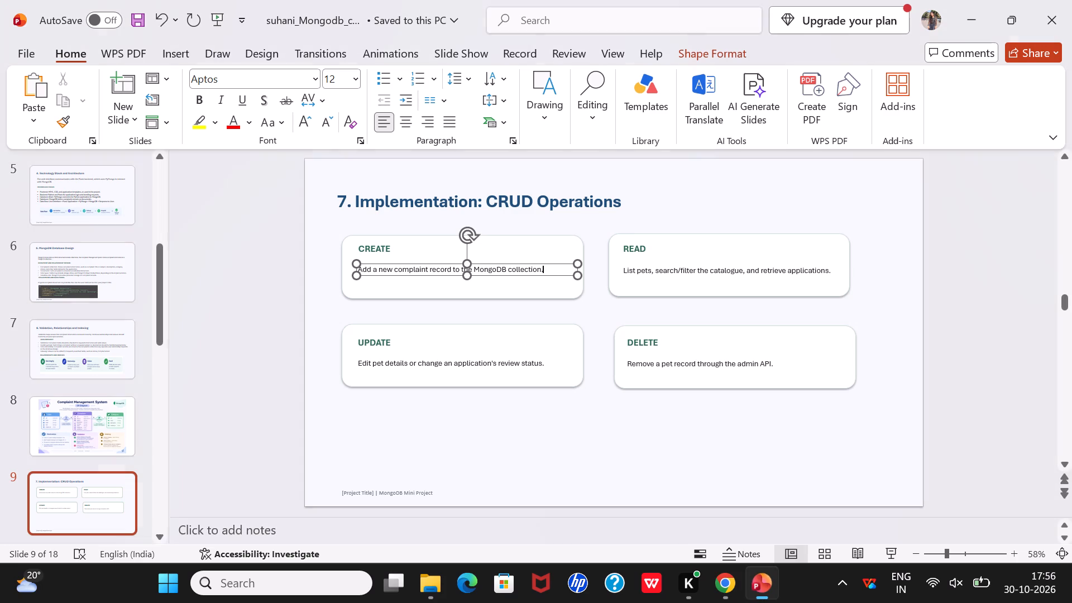
{"action": "left_click", "coordinate": [669, 265]}
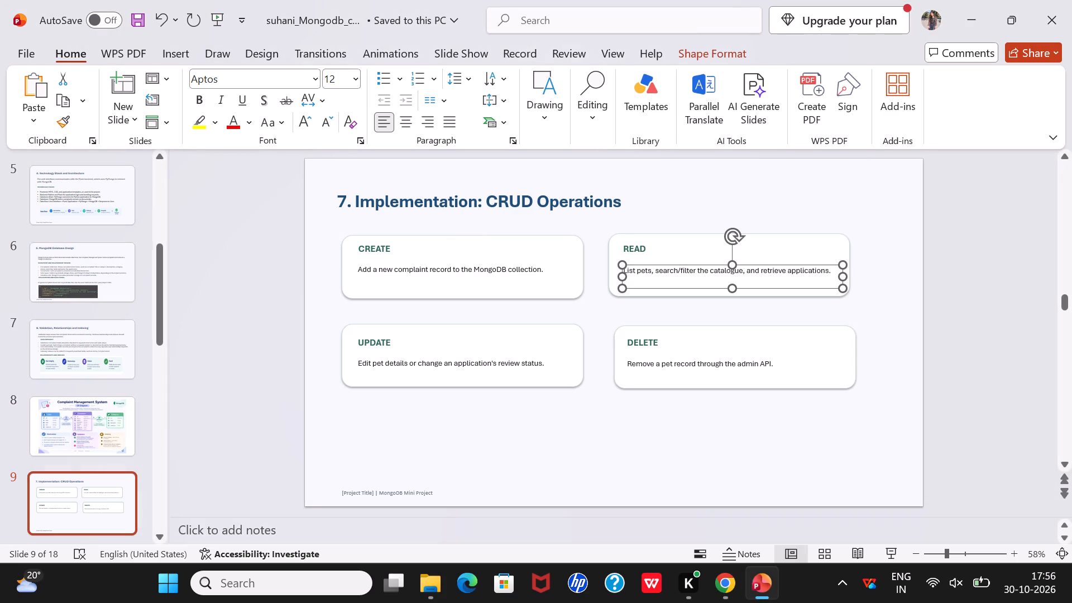
{"action": "left_click", "coordinate": [830, 273]}
{"action": "key", "text": "BackSpace"}
{"action": "key", "text": "BackSpace"}
{"action": "key", "text": "BackSpace"}
{"action": "key", "text": "BackSpace"}
{"action": "key", "text": "BackSpace"}
{"action": "key", "text": "BackSpace"}
{"action": "key", "text": "BackSpace"}
{"action": "key", "text": "BackSpace"}
{"action": "key", "text": "BackSpace"}
{"action": "key", "text": "BackSpace"}
{"action": "key", "text": "BackSpace"}
{"action": "key", "text": "BackSpace"}
{"action": "key", "text": "BackSpace"}
{"action": "key", "text": "BackSpace"}
{"action": "key", "text": "BackSpace"}
{"action": "key", "text": "BackSpace"}
{"action": "key", "text": "BackSpace"}
{"action": "key", "text": "BackSpace"}
{"action": "key", "text": "BackSpace"}
{"action": "key", "text": "BackSpace"}
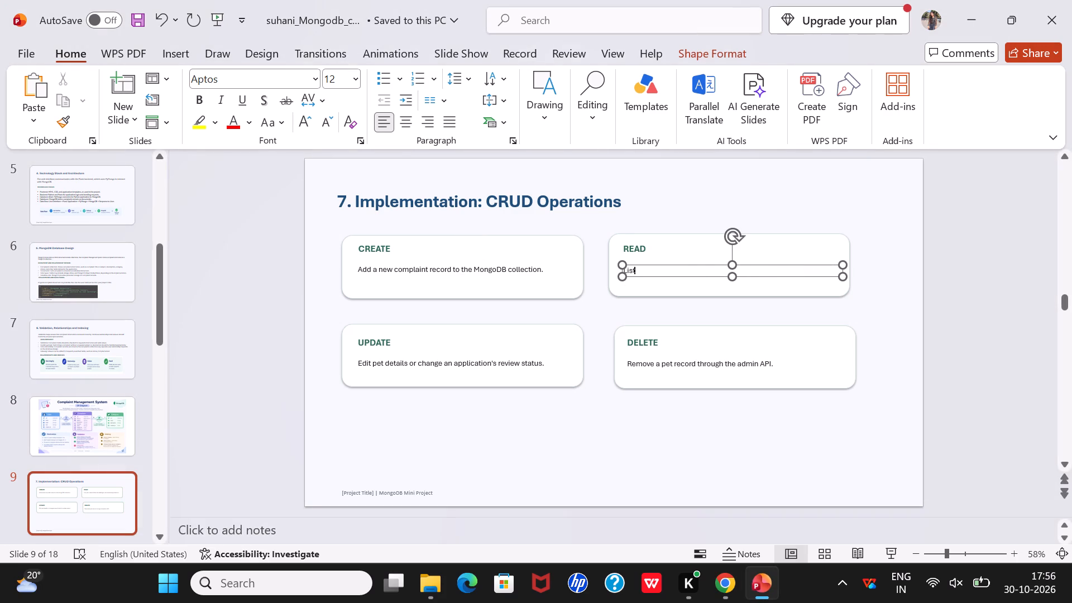
{"action": "key", "text": "BackSpace"}
{"action": "key", "text": "BackSpace"}
{"action": "key", "text": "BackSpace"}
{"action": "key", "text": "BackSpace"}
{"action": "key", "text": "ctrl+v"}
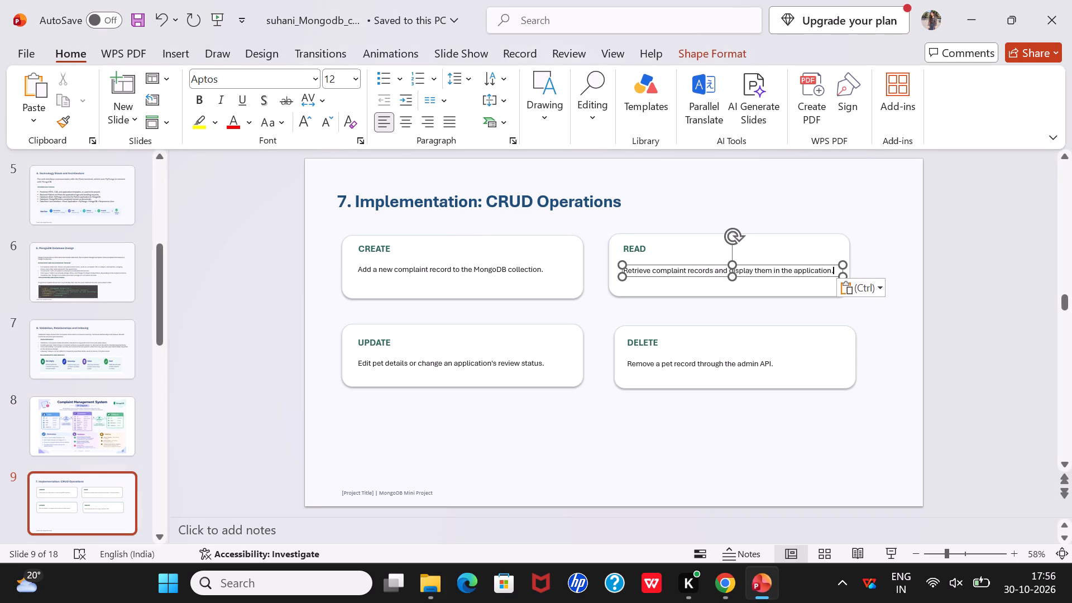
Clear the pet-related description in the UPDATE card.
{"action": "left_click", "coordinate": [492, 362]}
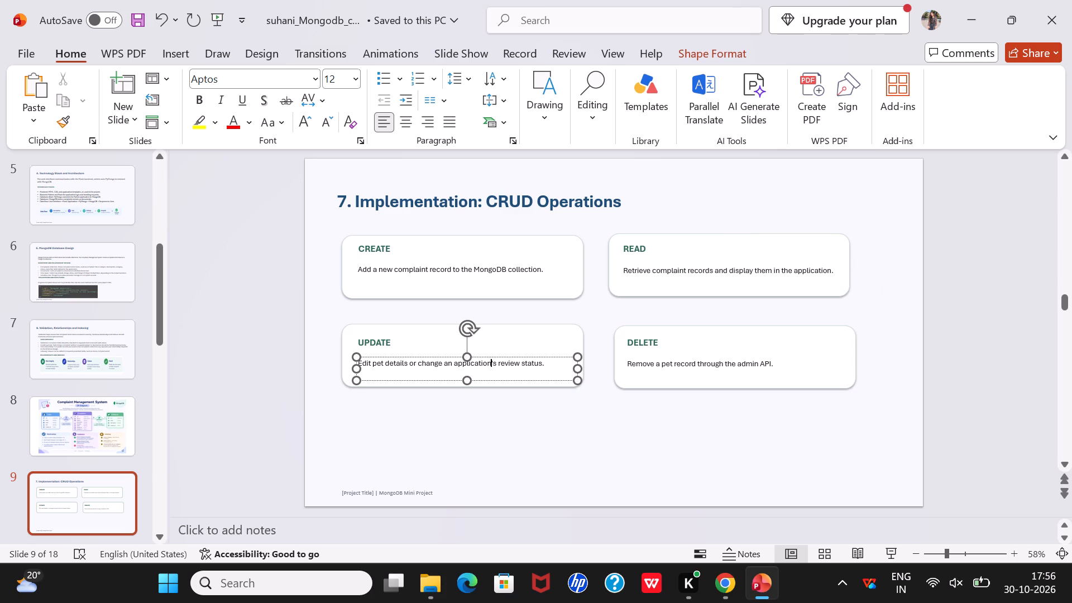
{"action": "left_click", "coordinate": [545, 365]}
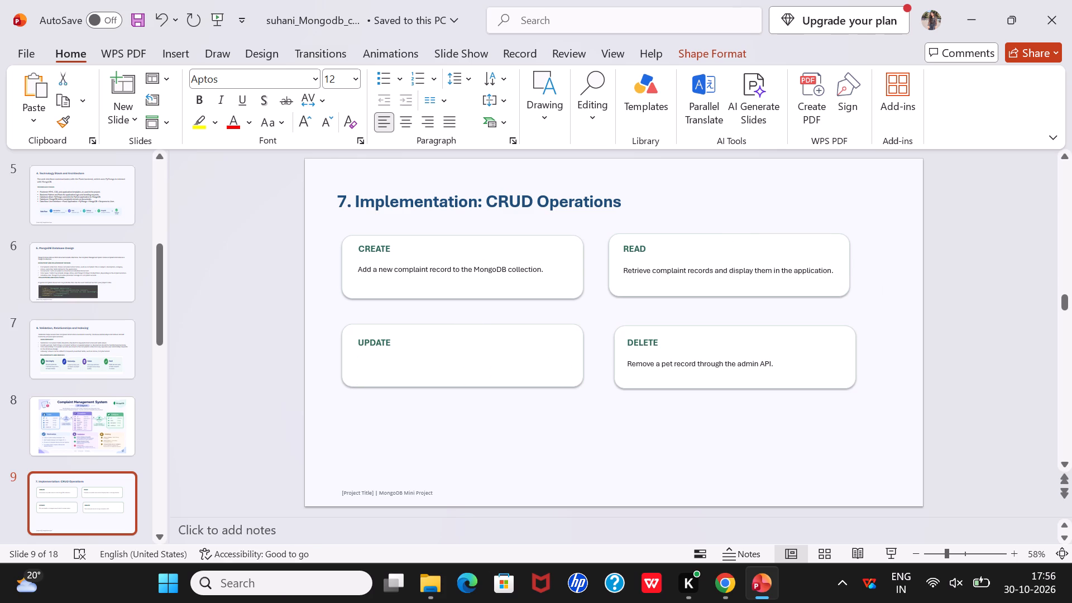
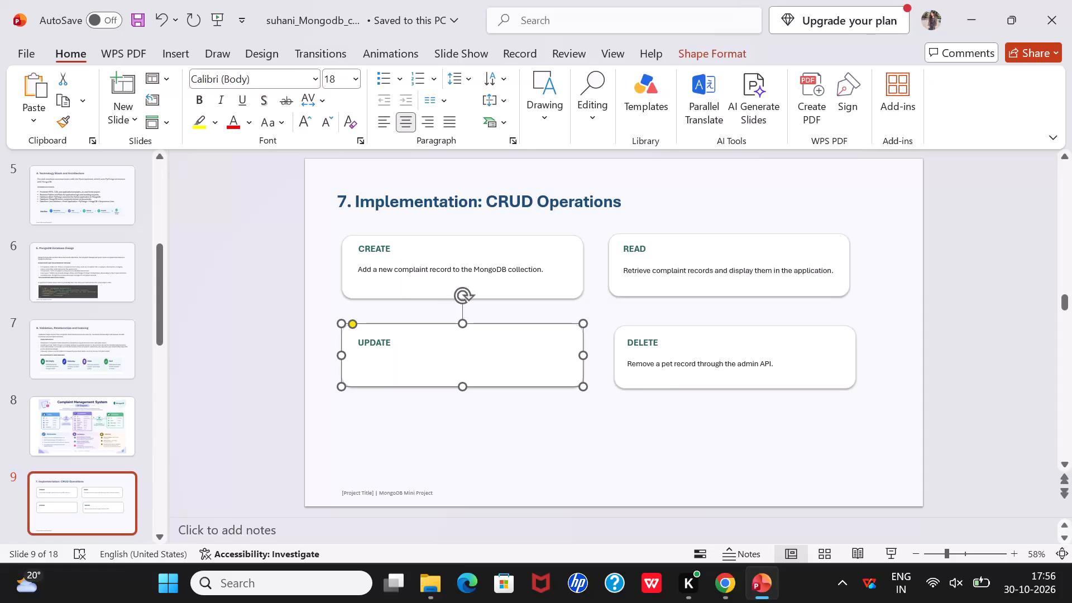
Replace the UPDATE card's description with "Modify existing complaint information or status, if supported.", copied from ChatGPT in Chrome.
{"action": "key", "text": "ctrl+z"}
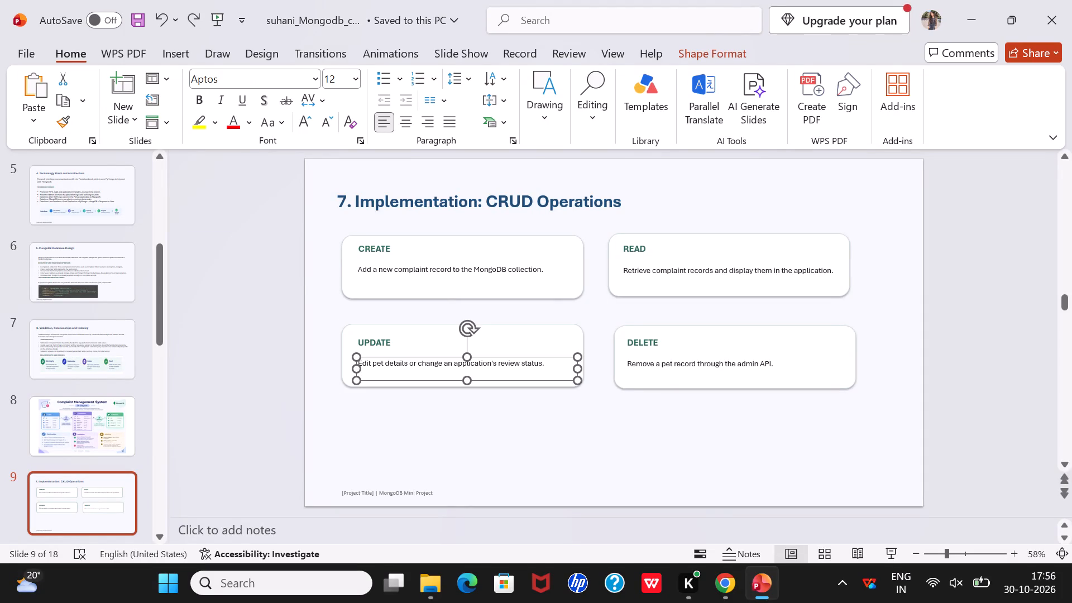
{"action": "left_click", "coordinate": [544, 365]}
{"action": "key", "text": "BackSpace"}
{"action": "key", "text": "BackSpace"}
{"action": "key", "text": "BackSpace"}
{"action": "key", "text": "BackSpace"}
{"action": "key", "text": "BackSpace"}
{"action": "key", "text": "BackSpace"}
{"action": "key", "text": "BackSpace"}
{"action": "key", "text": "BackSpace"}
{"action": "key", "text": "BackSpace"}
{"action": "key", "text": "BackSpace"}
{"action": "key", "text": "BackSpace"}
{"action": "key", "text": "BackSpace"}
{"action": "key", "text": "BackSpace"}
{"action": "key", "text": "BackSpace"}
{"action": "key", "text": "BackSpace"}
{"action": "key", "text": "BackSpace"}
{"action": "key", "text": "BackSpace"}
{"action": "key", "text": "BackSpace"}
{"action": "key", "text": "BackSpace"}
{"action": "key", "text": "BackSpace"}
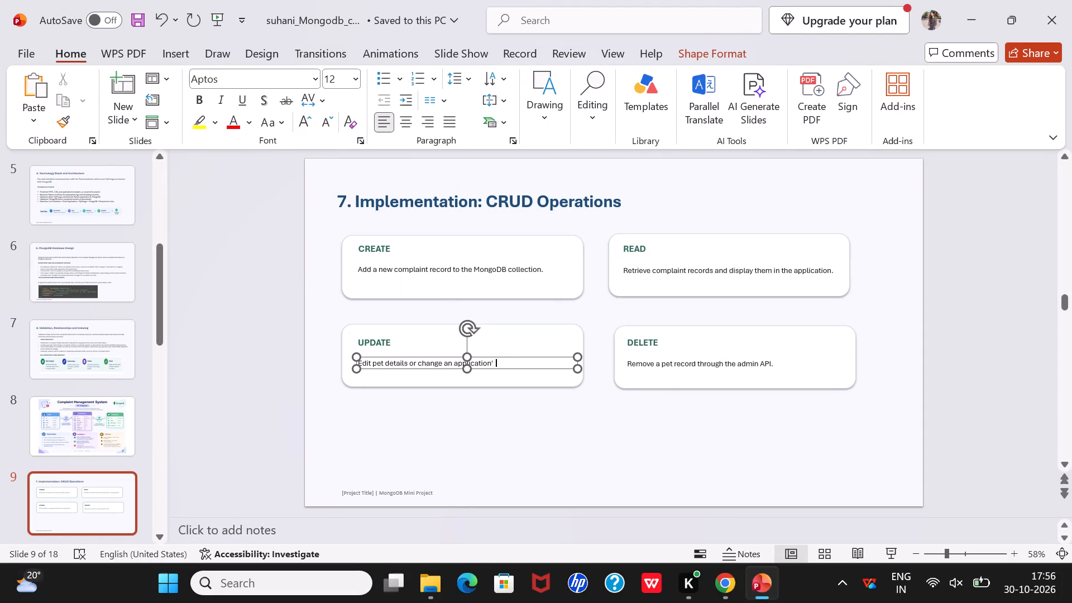
{"action": "key", "text": "BackSpace"}
{"action": "key", "text": "BackSpace"}
{"action": "key", "text": "BackSpace"}
{"action": "key", "text": "BackSpace"}
{"action": "key", "text": "BackSpace"}
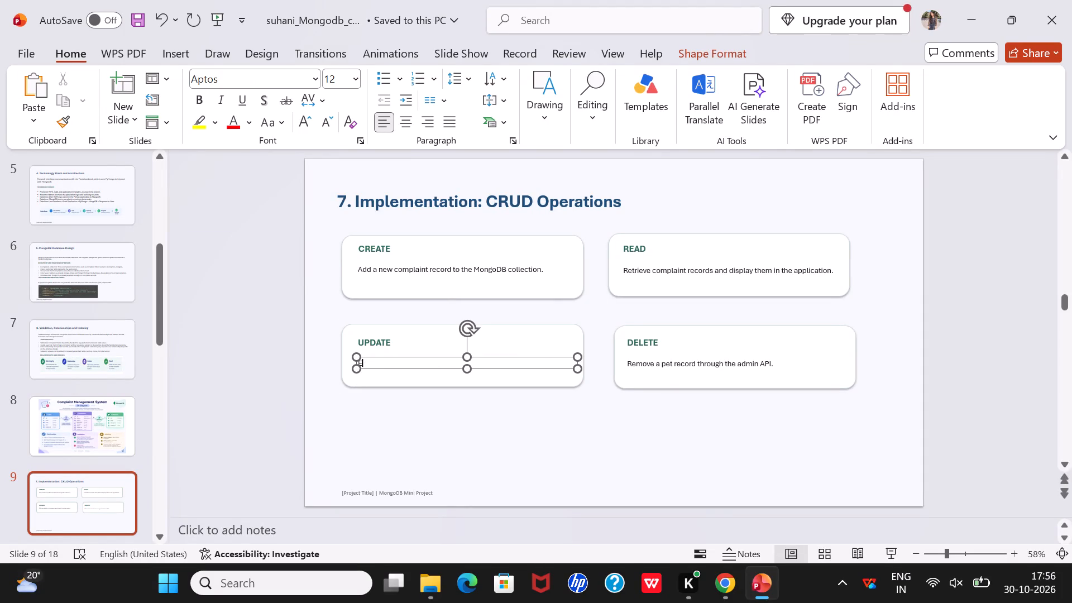
{"action": "key", "text": "BackSpace"}
{"action": "left_click", "coordinate": [716, 587]}
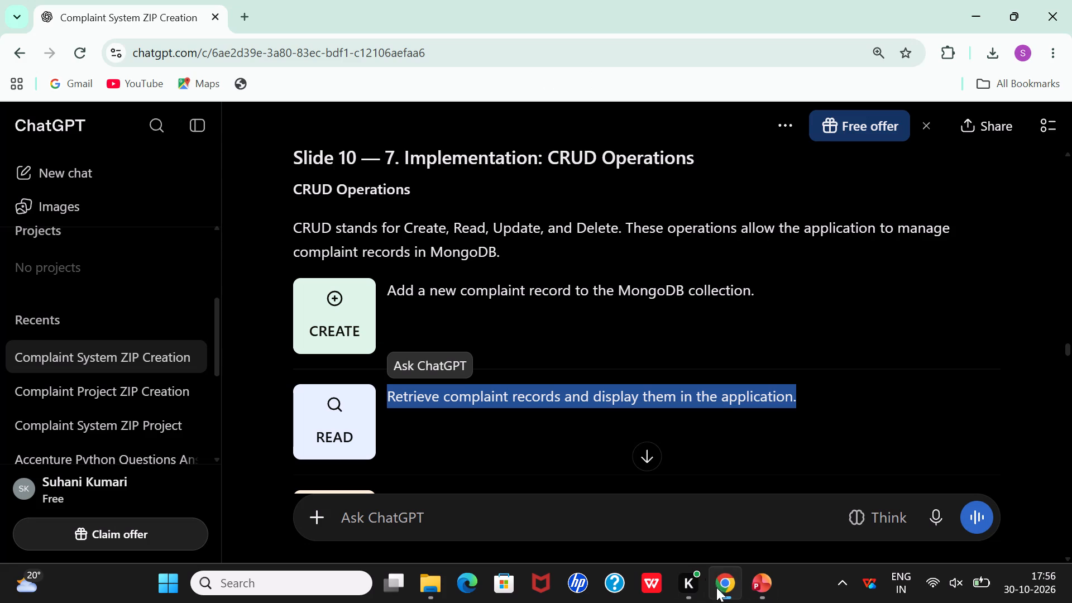
{"action": "scroll", "coordinate": [457, 444], "scroll_direction": "down", "scroll_amount": 1}
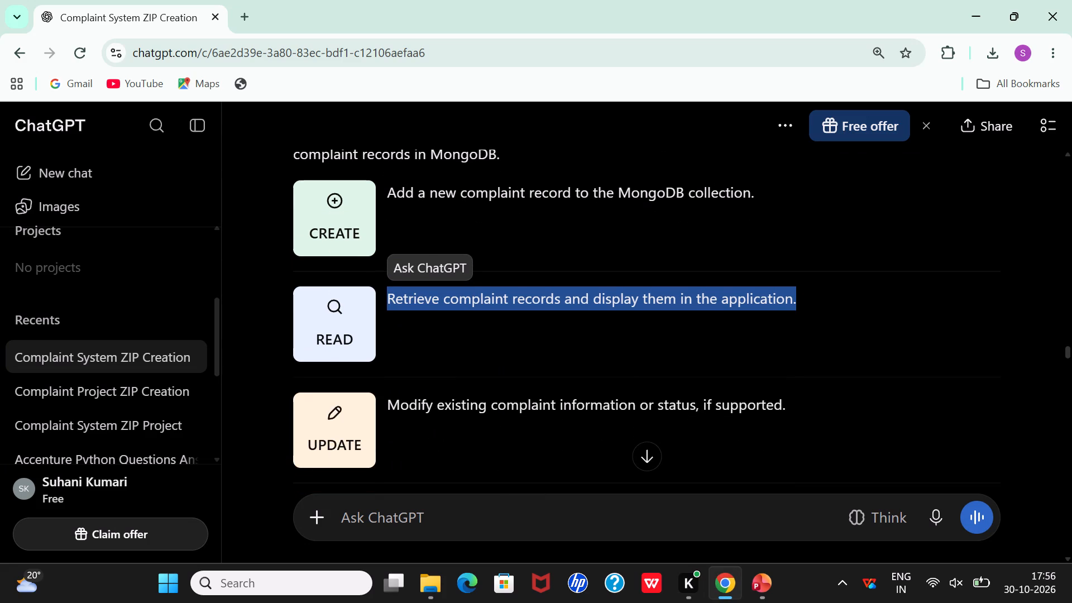
{"action": "scroll", "coordinate": [391, 403], "scroll_direction": "down", "scroll_amount": 1}
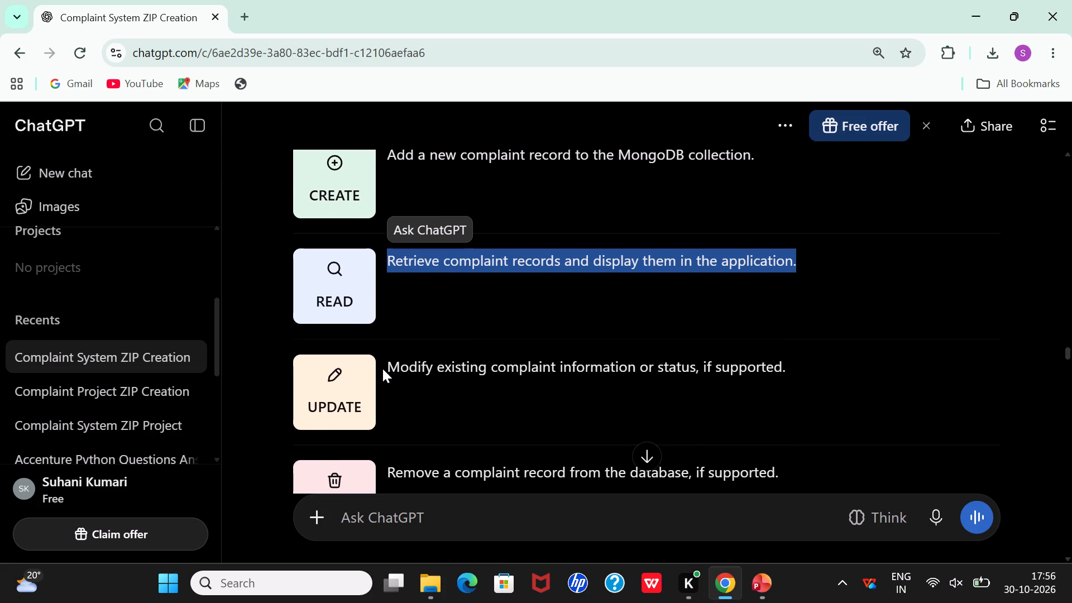
{"action": "left_click_drag", "start_coordinate": [382, 368], "coordinate": [808, 374]}
{"action": "key", "text": "ctrl+c"}
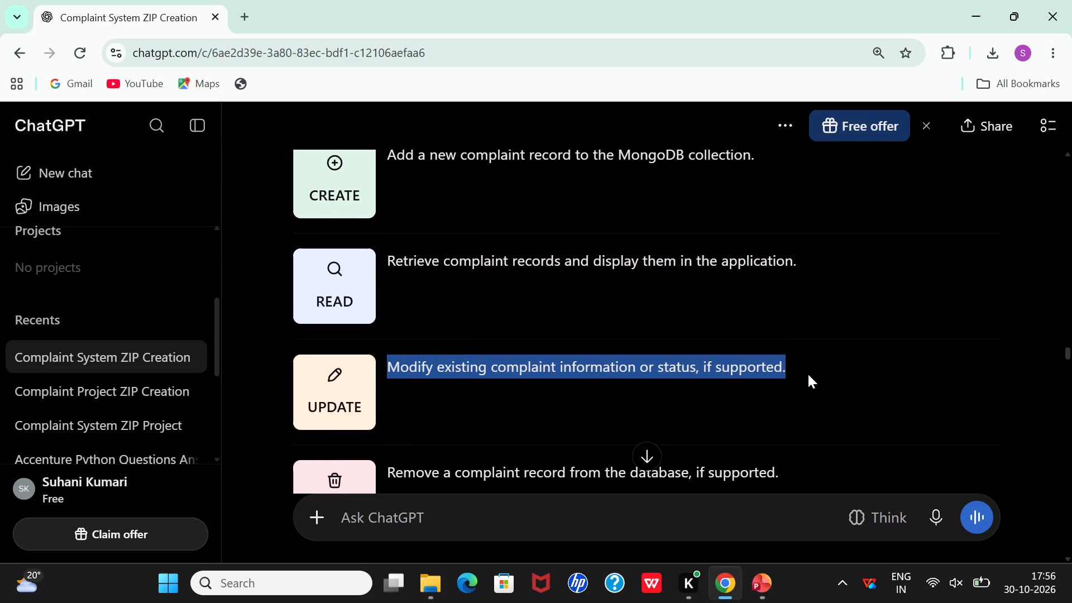
{"action": "left_click", "coordinate": [766, 583]}
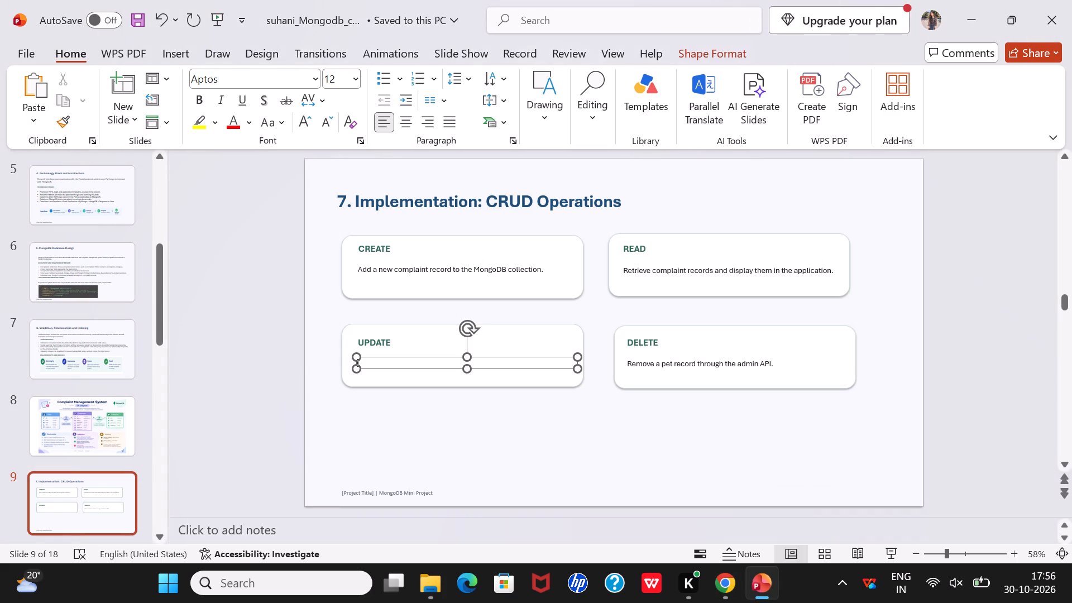
{"action": "key", "text": "ctrl+v"}
{"action": "left_click", "coordinate": [701, 365]}
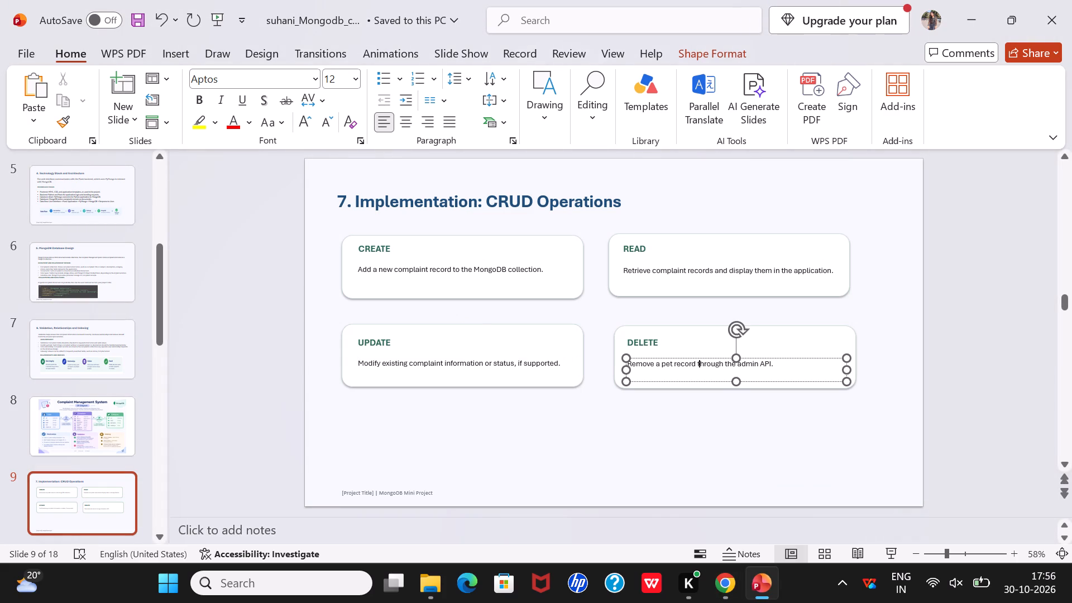
{"action": "left_click", "coordinate": [772, 365]}
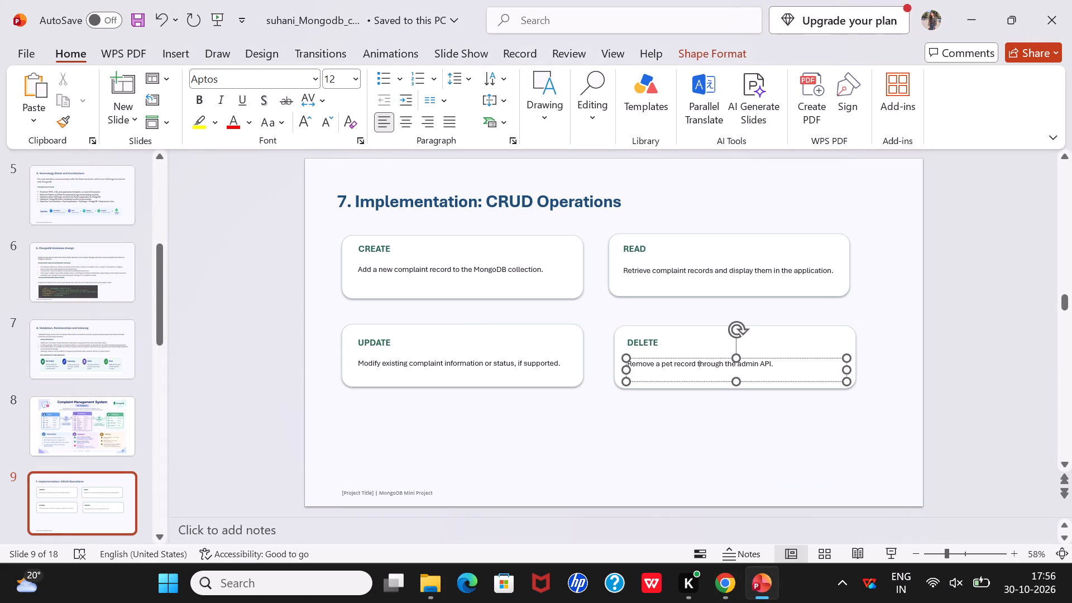
{"action": "key", "text": "BackSpace"}
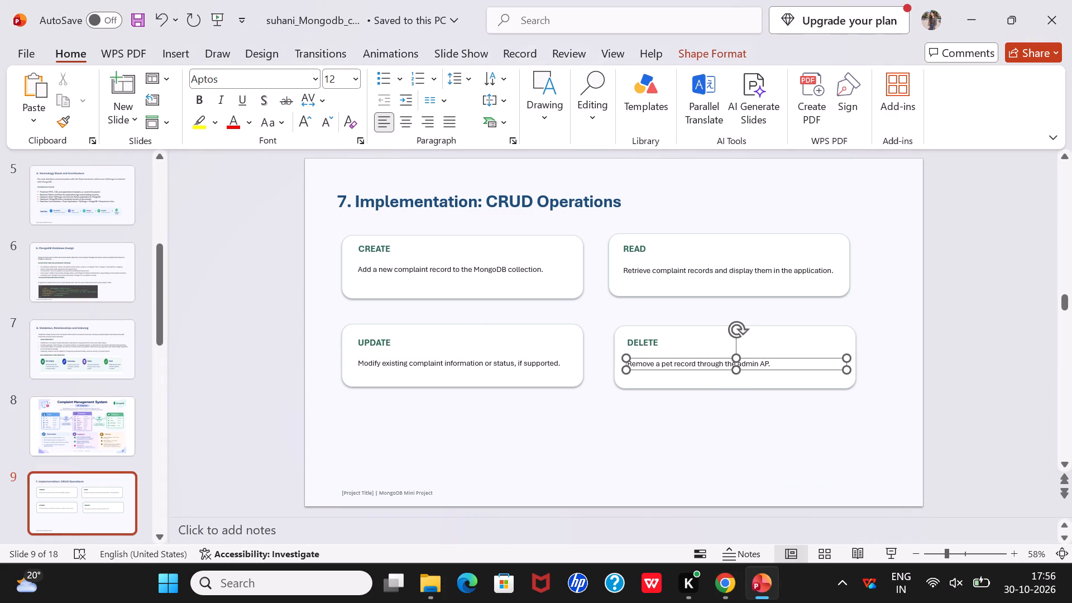
{"action": "key", "text": "BackSpace"}
{"action": "key", "text": "BackSpace"}
{"action": "key", "text": "BackSpace"}
{"action": "key", "text": "BackSpace"}
{"action": "key", "text": "BackSpace"}
{"action": "key", "text": "BackSpace"}
{"action": "key", "text": "BackSpace"}
{"action": "key", "text": "BackSpace"}
{"action": "key", "text": "BackSpace"}
{"action": "key", "text": "BackSpace"}
{"action": "key", "text": "BackSpace"}
{"action": "key", "text": "BackSpace"}
{"action": "key", "text": "BackSpace"}
{"action": "key", "text": "BackSpace"}
{"action": "key", "text": "BackSpace"}
{"action": "key", "text": "BackSpace"}
{"action": "key", "text": "BackSpace"}
{"action": "key", "text": "BackSpace"}
{"action": "key", "text": "BackSpace"}
{"action": "key", "text": "BackSpace"}
{"action": "key", "text": "BackSpace"}
{"action": "key", "text": "BackSpace"}
{"action": "key", "text": "BackSpace"}
{"action": "key", "text": "BackSpace"}
{"action": "key", "text": "BackSpace"}
{"action": "key", "text": "BackSpace"}
{"action": "key", "text": "BackSpace"}
{"action": "key", "text": "BackSpace"}
{"action": "key", "text": "Right"}
{"action": "key", "text": "BackSpace"}
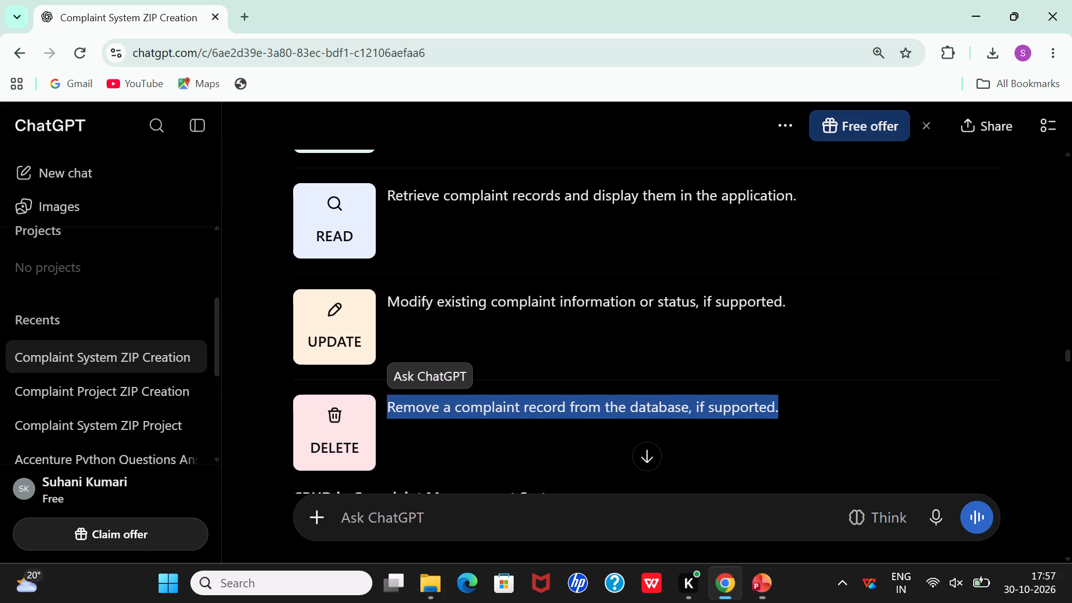
{"action": "scroll", "coordinate": [350, 393], "scroll_direction": "down", "scroll_amount": 1}
{"action": "left_click", "coordinate": [308, 367]}
{"action": "scroll", "coordinate": [308, 367], "scroll_direction": "down", "scroll_amount": 1}
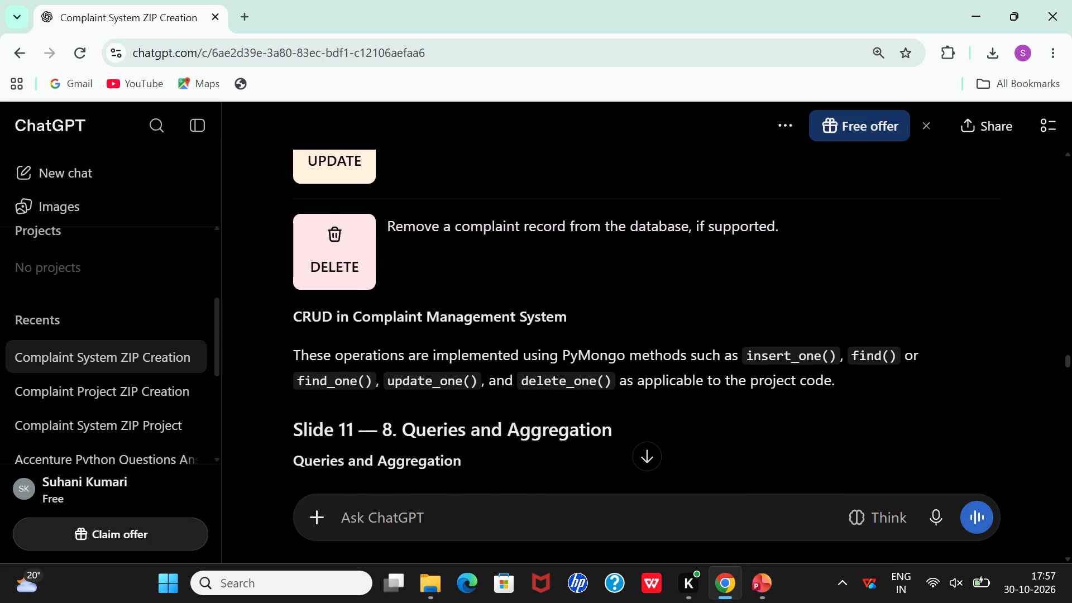
{"action": "scroll", "coordinate": [395, 351], "scroll_direction": "down", "scroll_amount": 2}
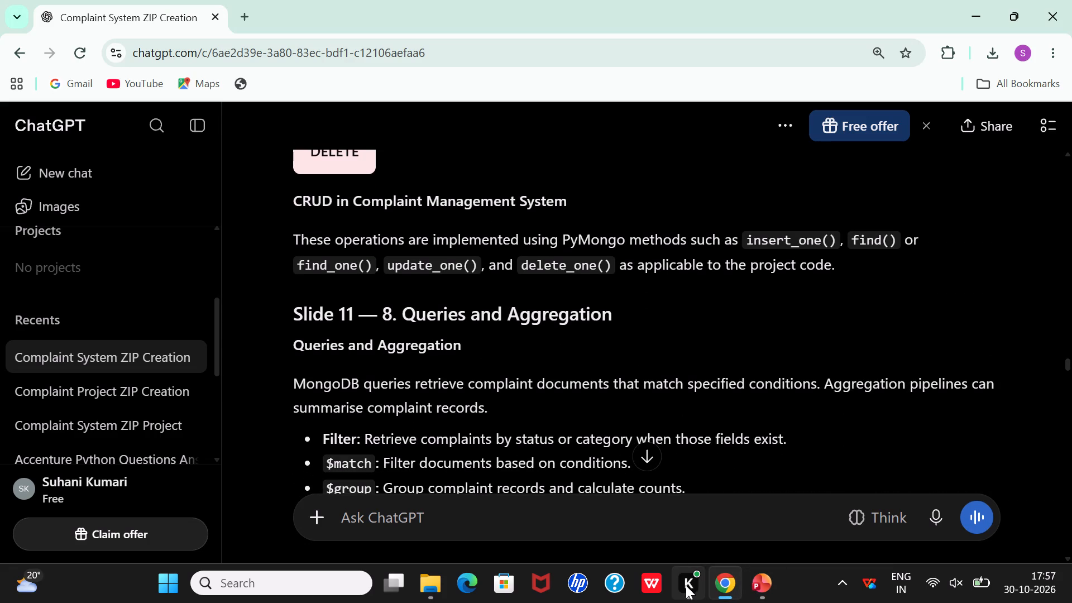
{"action": "left_click", "coordinate": [750, 583]}
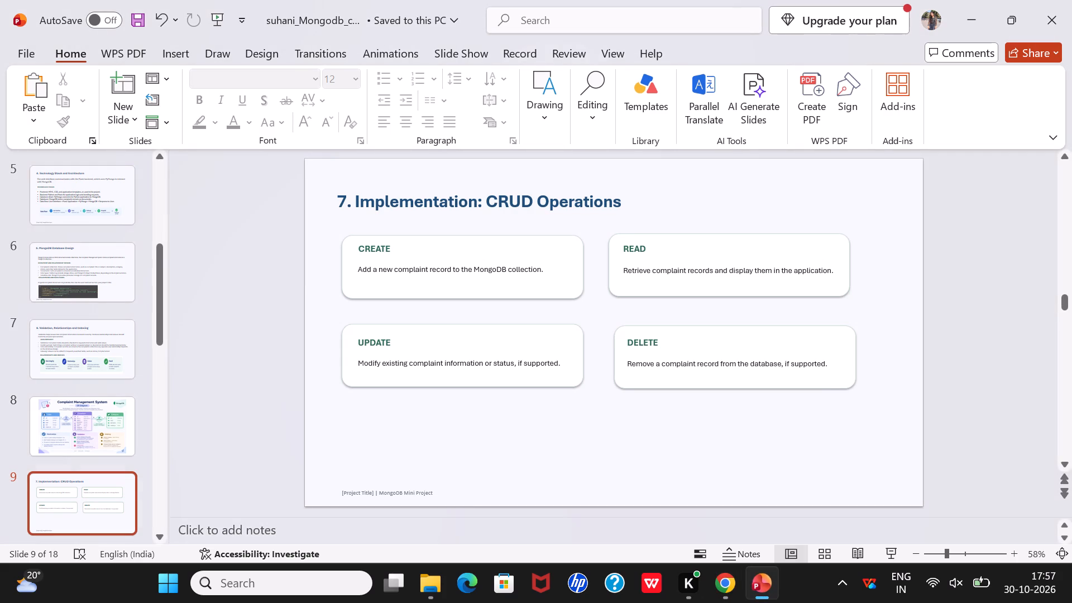
{"action": "key", "text": "Down"}
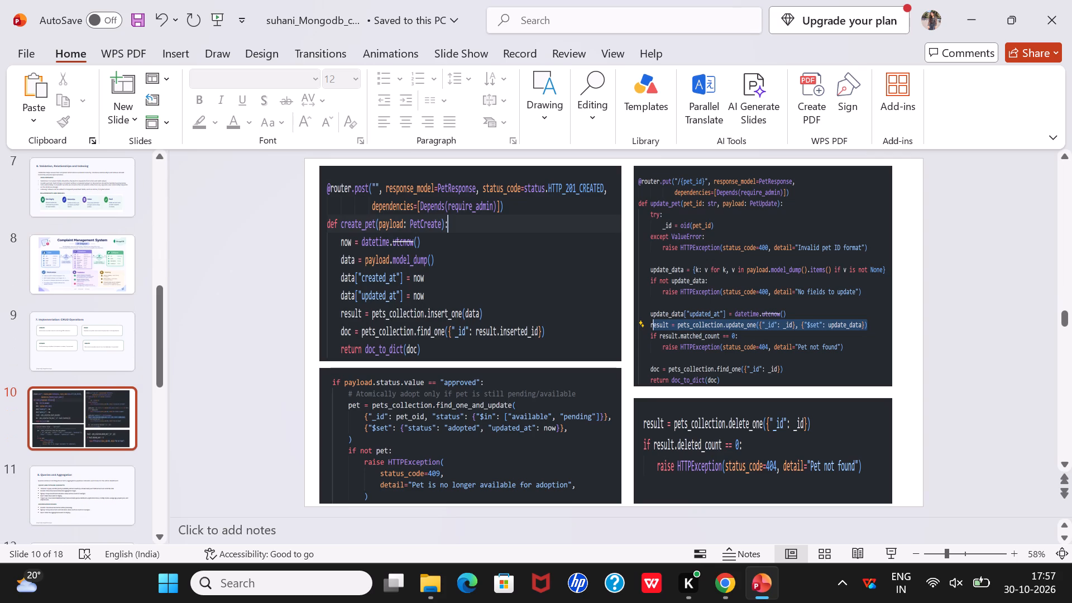
{"action": "key", "text": "Up"}
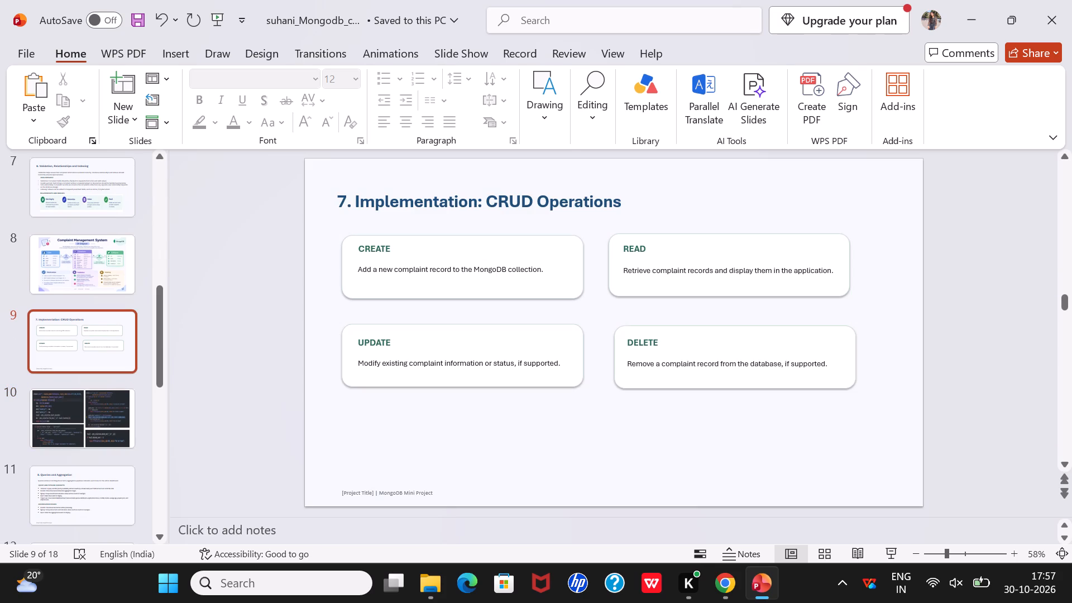
{"action": "key", "text": "Down"}
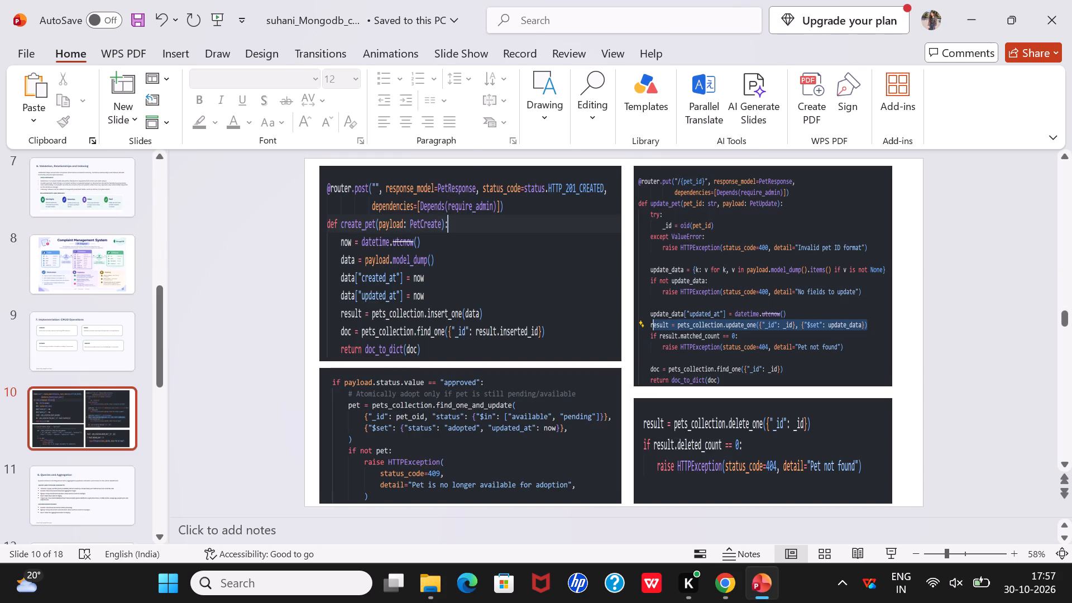
Delete all four pet-related code screenshots from slide 10.
{"action": "left_click", "coordinate": [510, 328]}
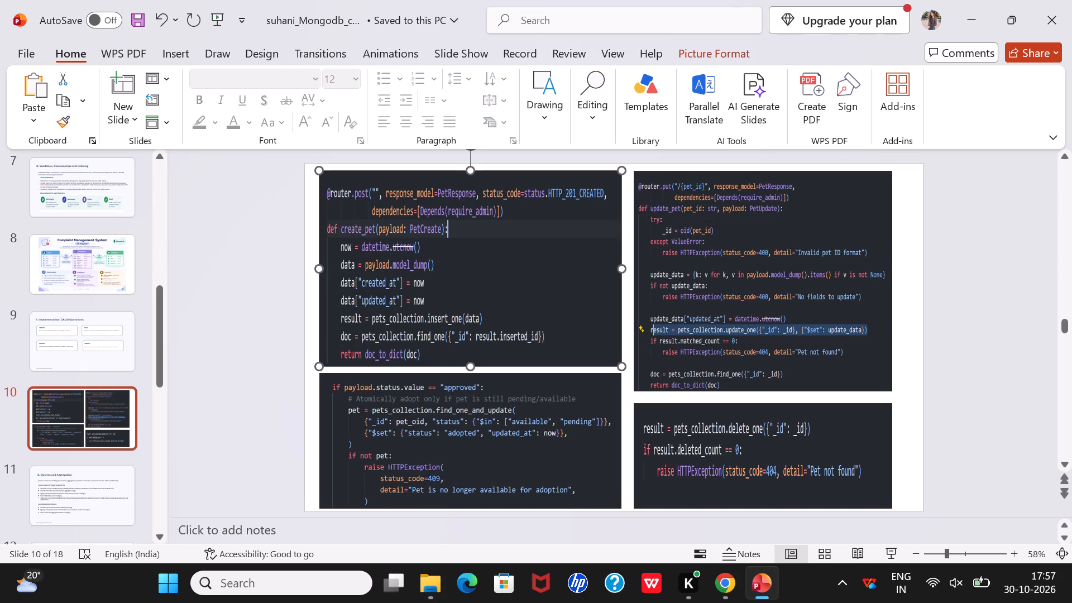
{"action": "key", "text": "Delete"}
{"action": "left_click", "coordinate": [688, 294]}
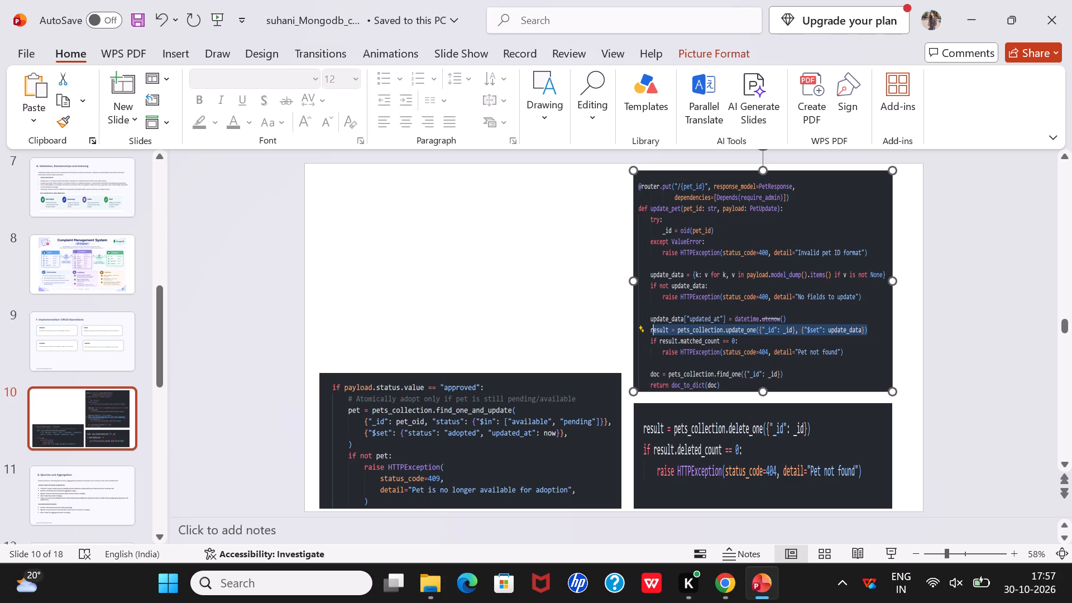
{"action": "key", "text": "Home"}
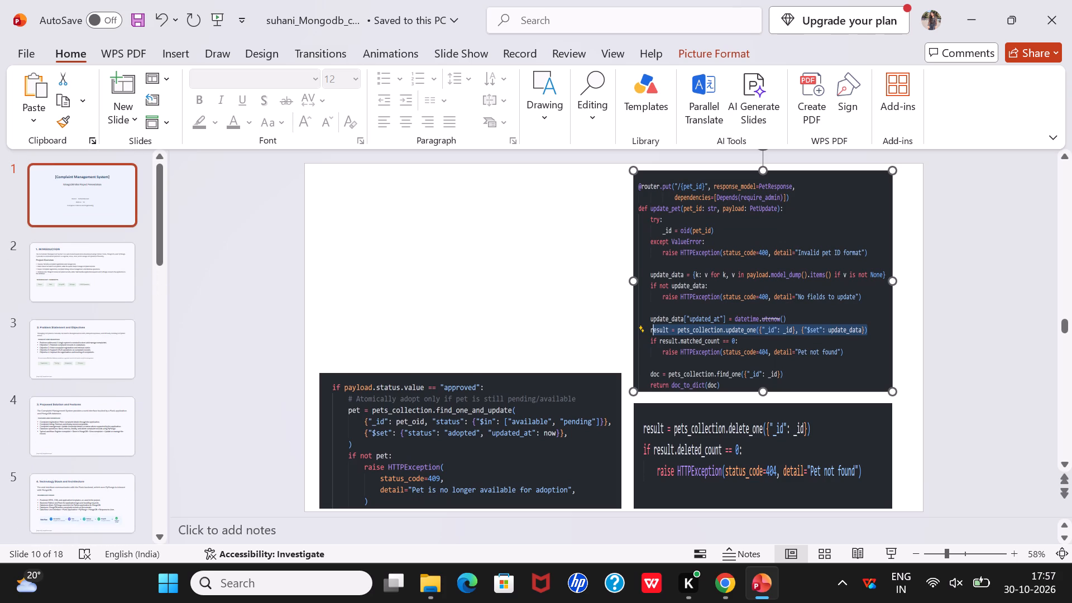
{"action": "left_click", "coordinate": [694, 301]}
{"action": "key", "text": "Delete"}
{"action": "left_click", "coordinate": [523, 409]}
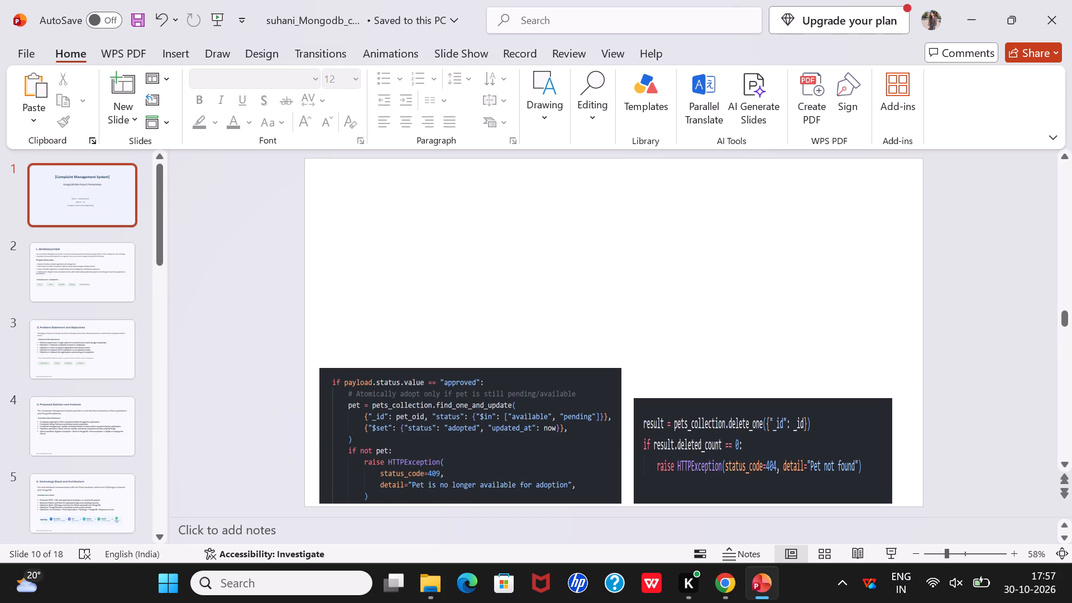
{"action": "key", "text": "Home"}
{"action": "key", "text": "Delete"}
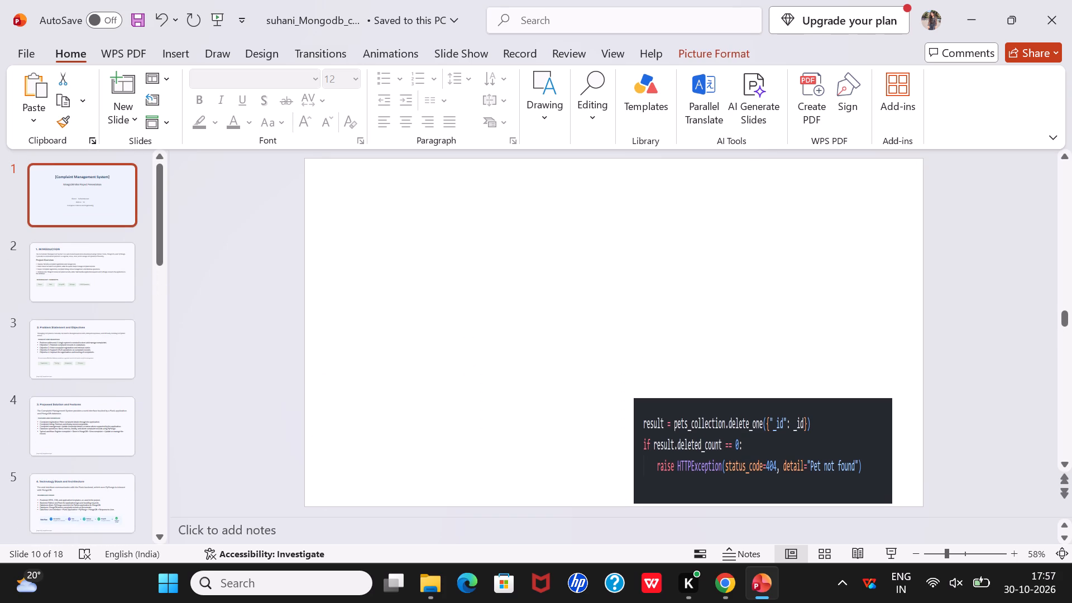
{"action": "left_click", "coordinate": [749, 443]}
{"action": "key", "text": "Delete"}
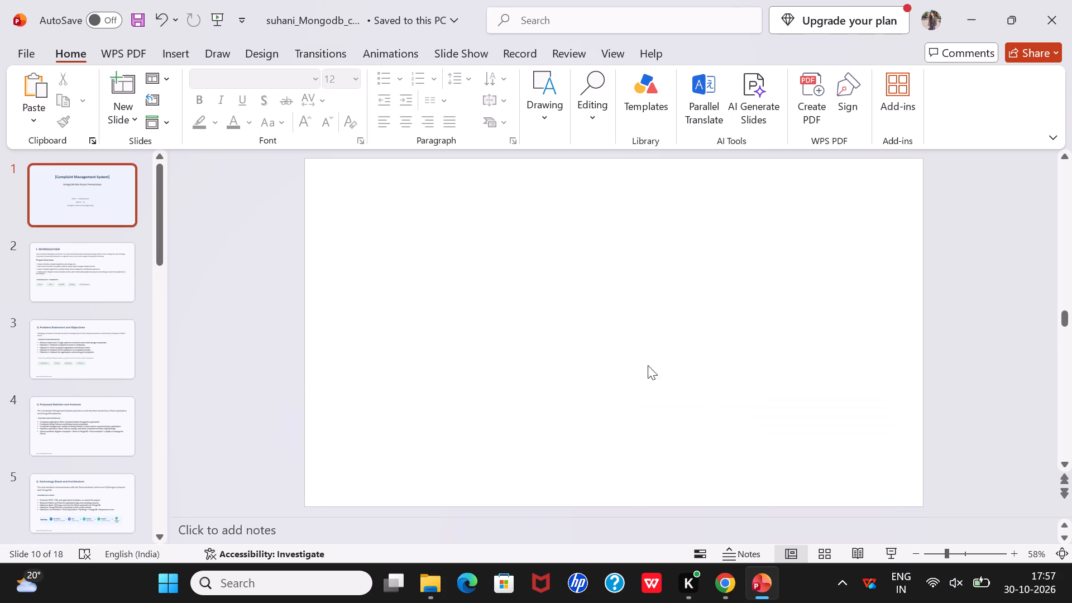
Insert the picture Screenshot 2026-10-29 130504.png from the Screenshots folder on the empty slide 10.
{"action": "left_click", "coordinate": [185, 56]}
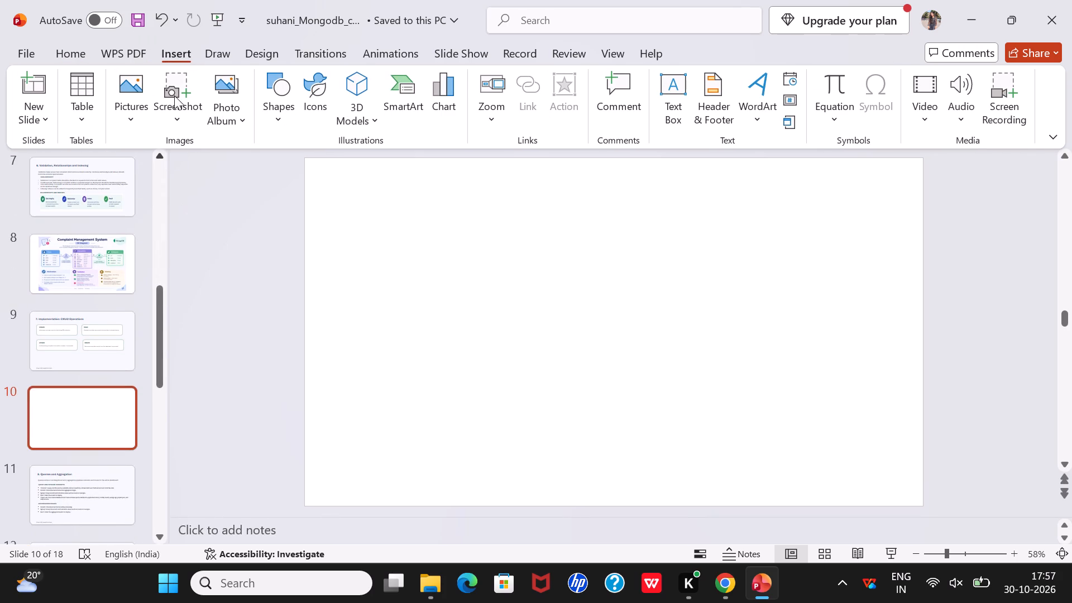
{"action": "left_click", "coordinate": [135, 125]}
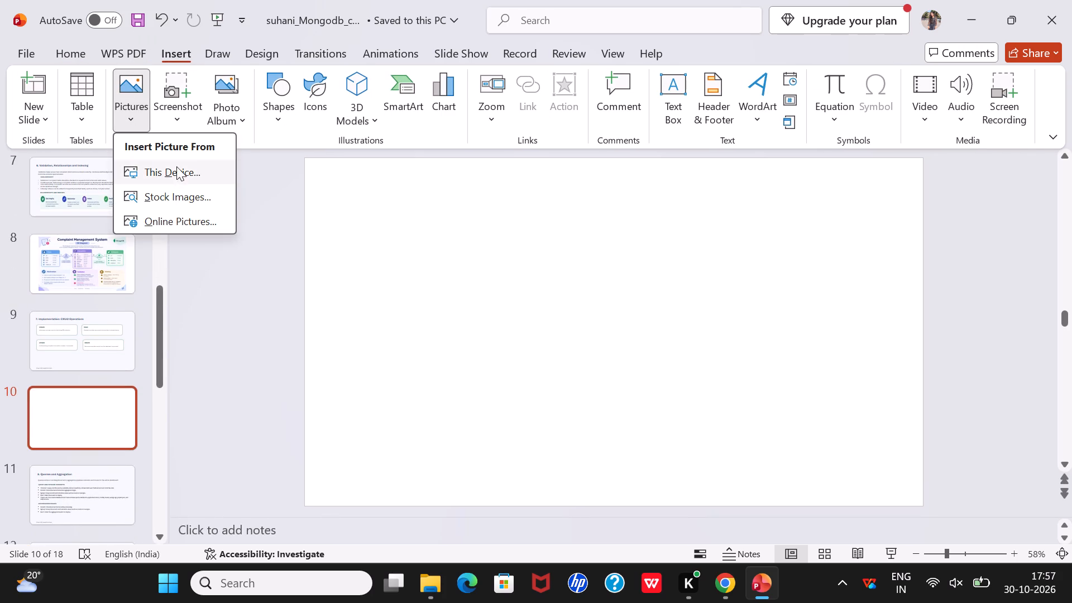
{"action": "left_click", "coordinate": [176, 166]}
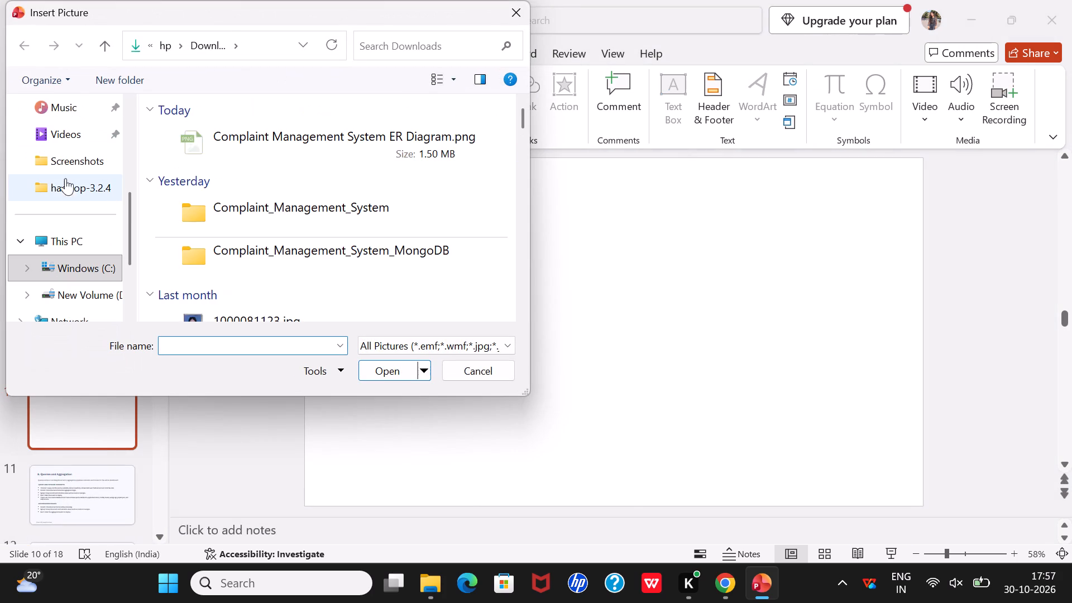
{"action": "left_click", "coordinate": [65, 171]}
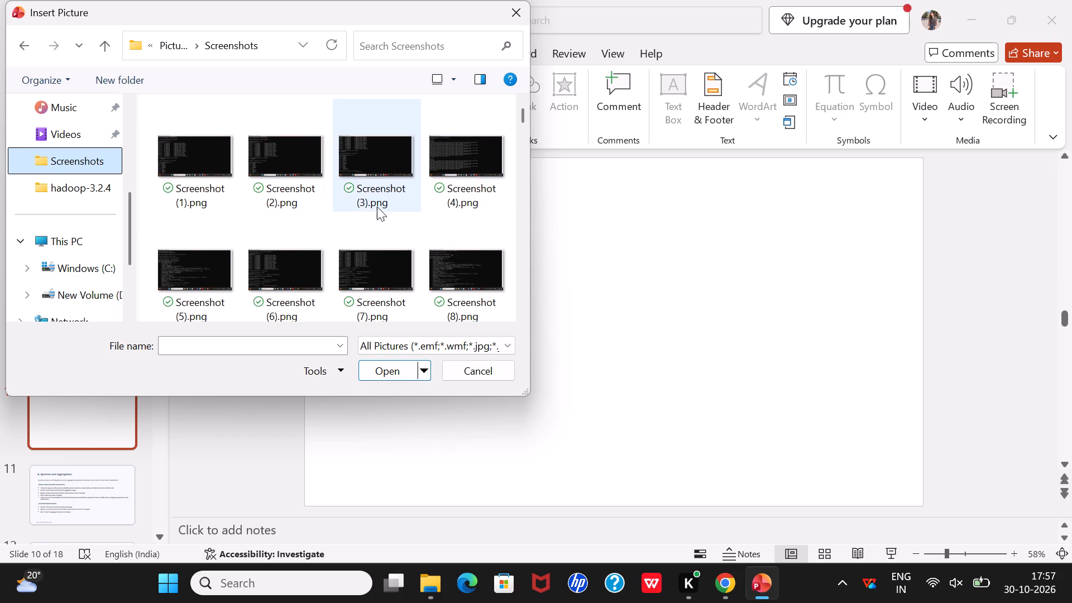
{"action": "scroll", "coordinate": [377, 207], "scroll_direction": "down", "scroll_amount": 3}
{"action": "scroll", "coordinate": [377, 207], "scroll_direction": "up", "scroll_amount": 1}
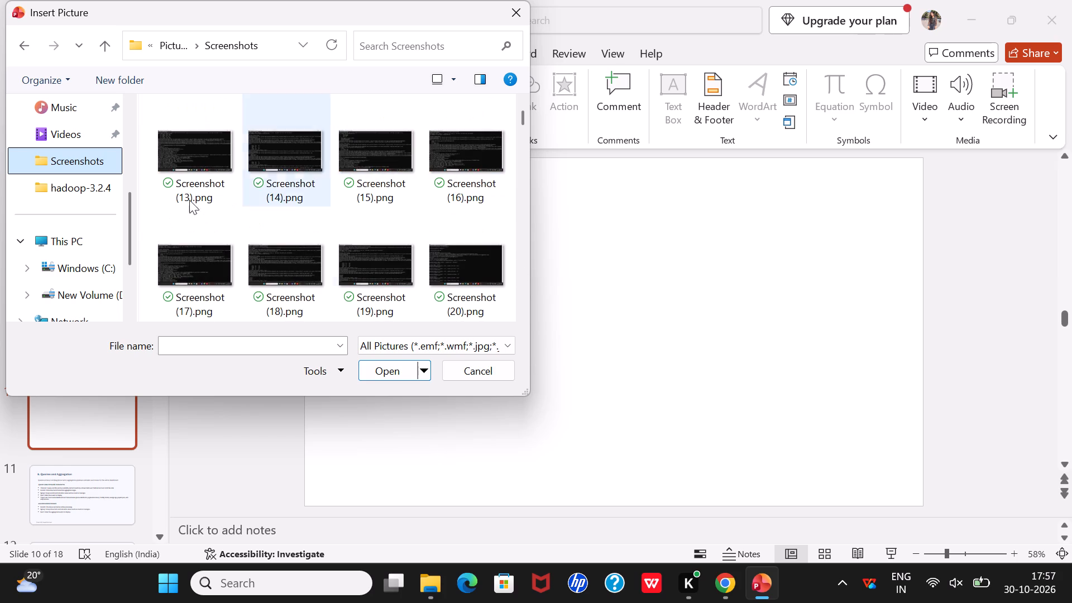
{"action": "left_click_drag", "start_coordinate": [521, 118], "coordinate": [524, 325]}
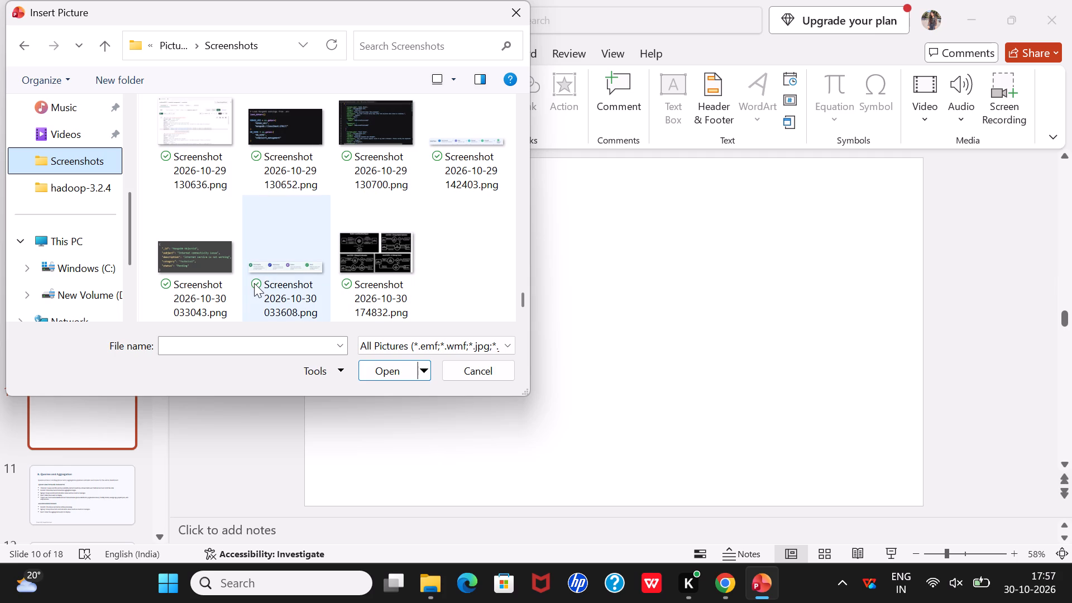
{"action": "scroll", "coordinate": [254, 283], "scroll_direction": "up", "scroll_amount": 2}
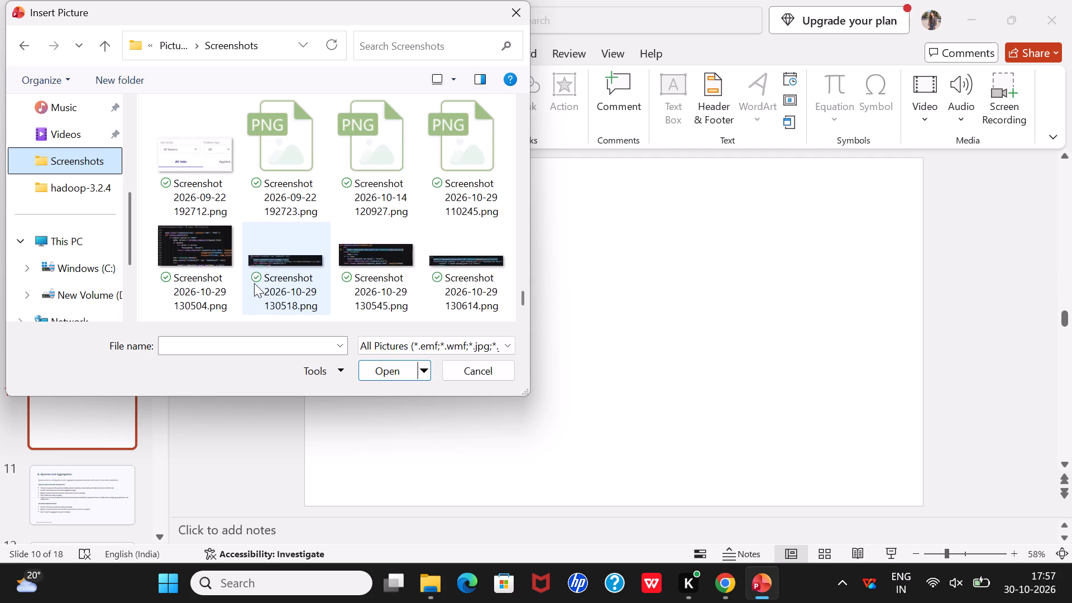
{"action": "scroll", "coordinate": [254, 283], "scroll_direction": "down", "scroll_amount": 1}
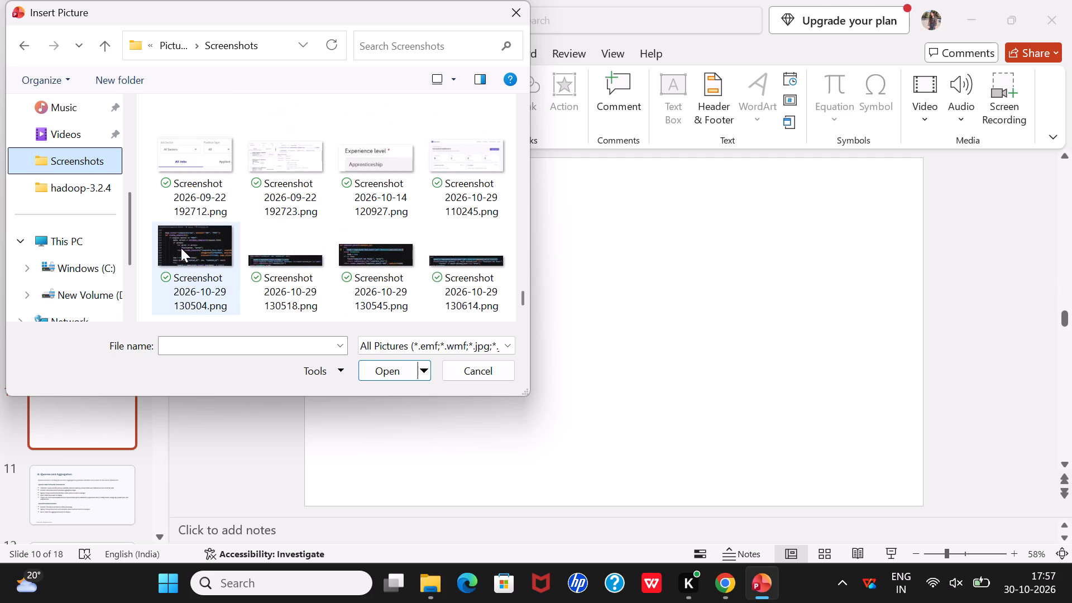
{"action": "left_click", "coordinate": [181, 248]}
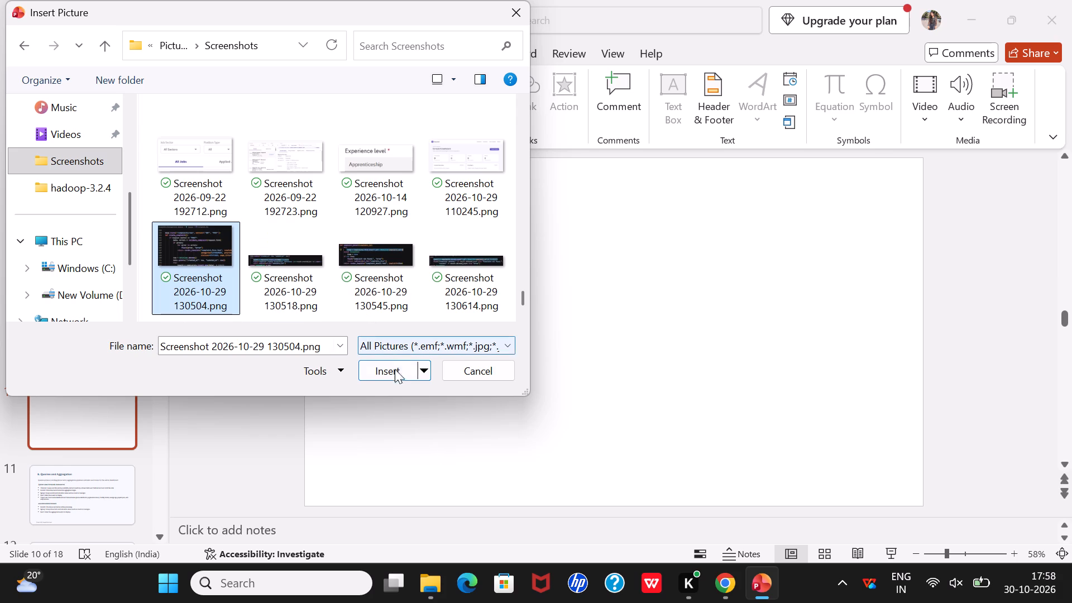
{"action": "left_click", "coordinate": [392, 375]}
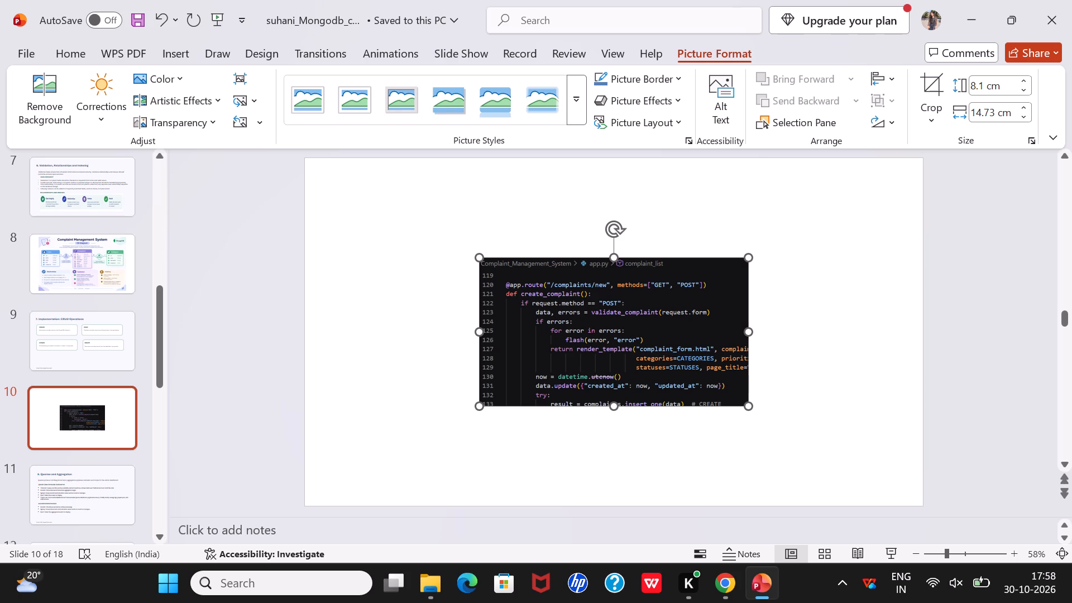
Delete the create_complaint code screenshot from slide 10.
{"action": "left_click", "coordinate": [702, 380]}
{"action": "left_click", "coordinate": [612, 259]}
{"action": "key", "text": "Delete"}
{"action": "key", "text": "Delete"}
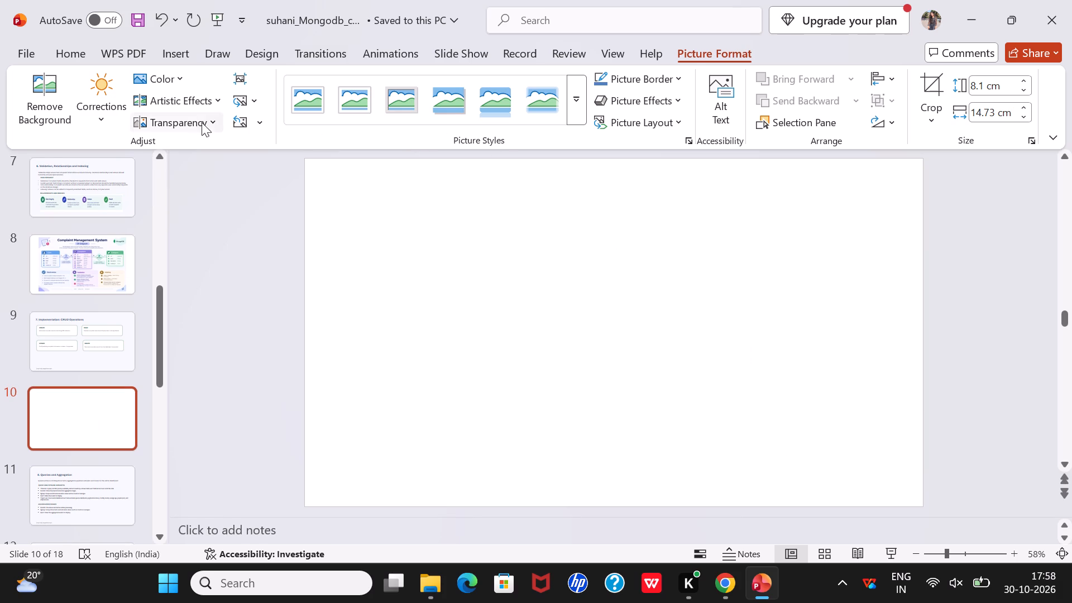
Insert Screenshot 2026-10-29 130518.png from the Screenshots folder on slide 10 and place it near the slide's upper-left corner.
{"action": "left_click", "coordinate": [176, 49]}
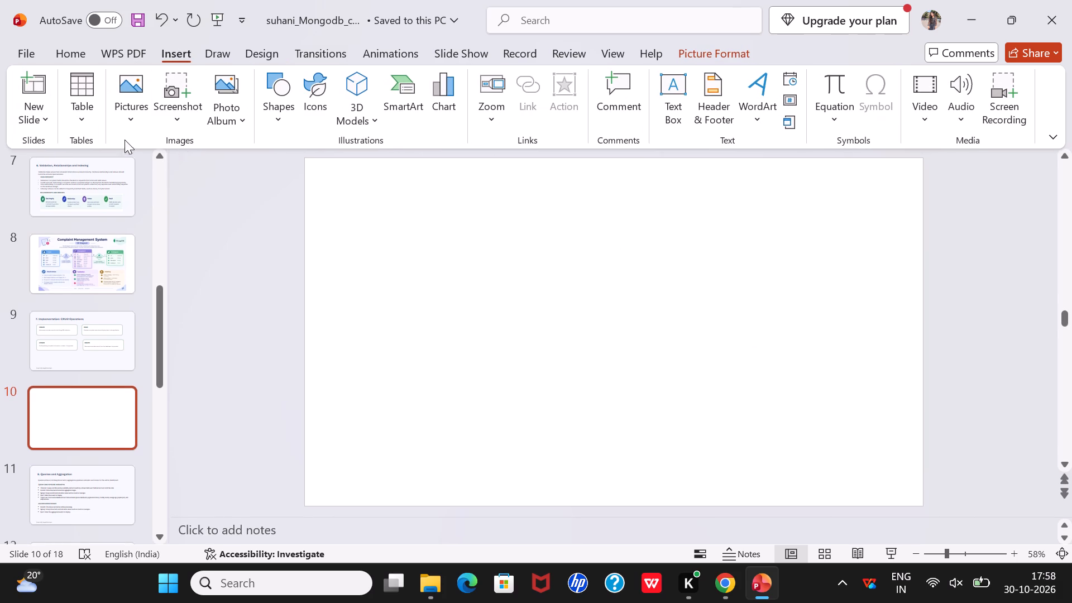
{"action": "left_click", "coordinate": [132, 122]}
{"action": "left_click", "coordinate": [165, 175]}
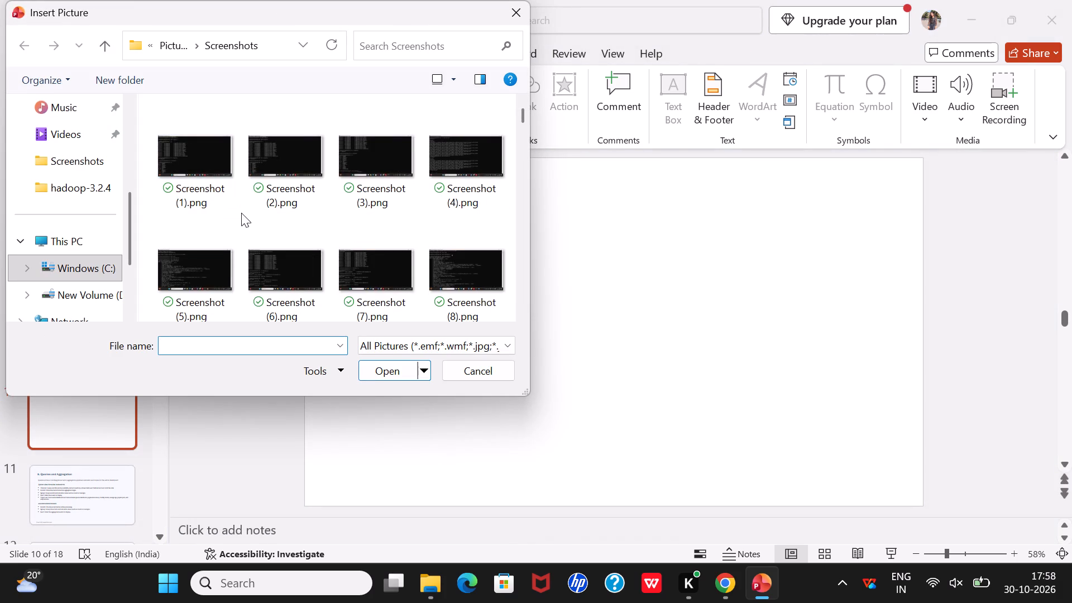
{"action": "scroll", "coordinate": [241, 213], "scroll_direction": "down", "scroll_amount": 3}
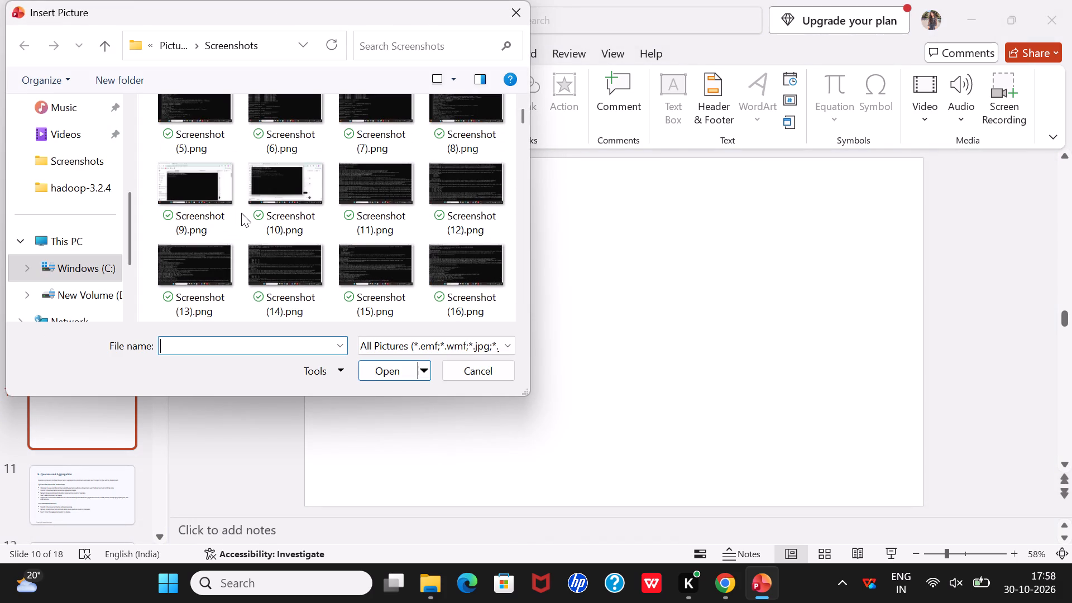
{"action": "scroll", "coordinate": [241, 213], "scroll_direction": "down", "scroll_amount": 1}
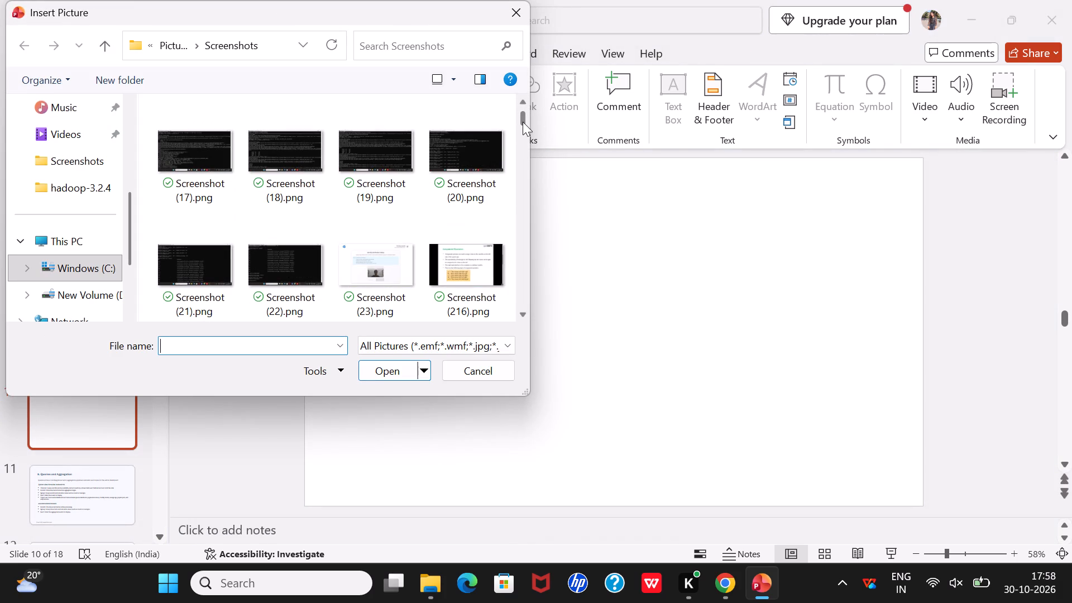
{"action": "left_click_drag", "start_coordinate": [523, 122], "coordinate": [545, 320]}
{"action": "scroll", "coordinate": [326, 229], "scroll_direction": "up", "scroll_amount": 1}
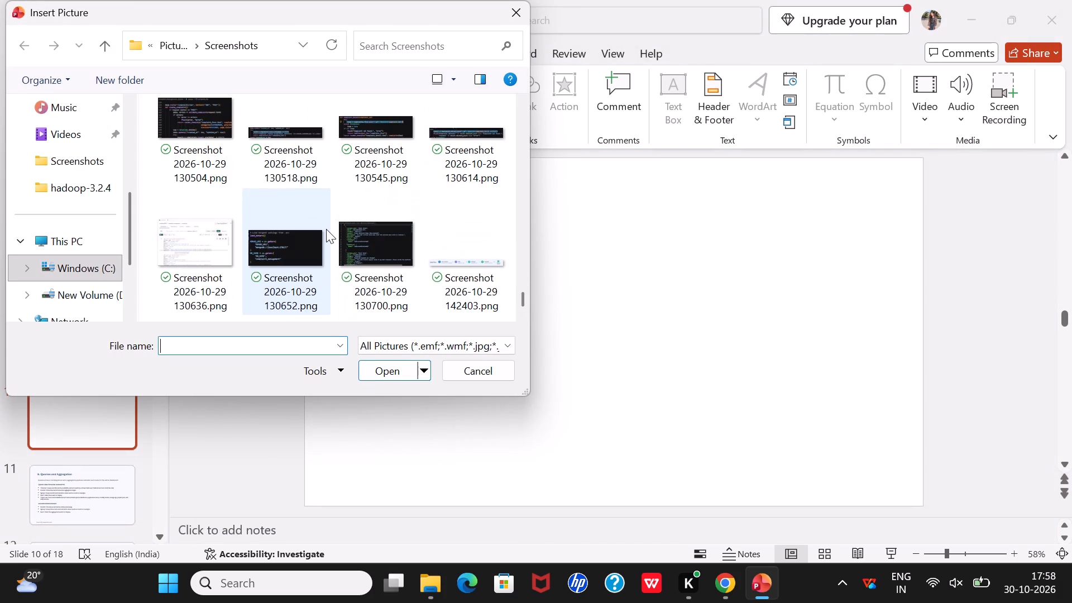
{"action": "left_click", "coordinate": [269, 247]}
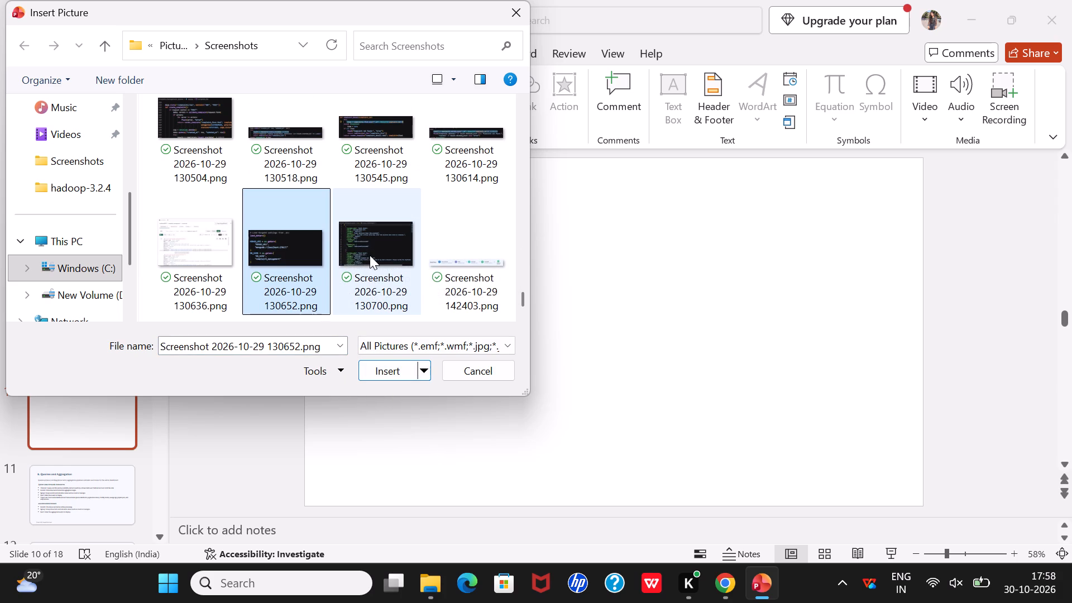
{"action": "scroll", "coordinate": [370, 255], "scroll_direction": "up", "scroll_amount": 1}
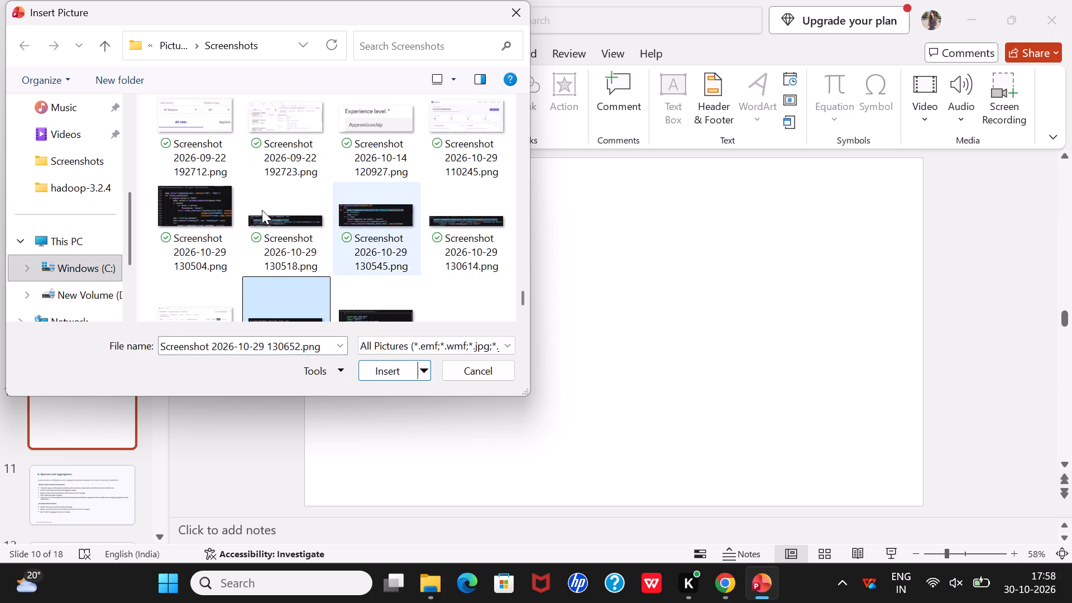
{"action": "left_click", "coordinate": [274, 214]}
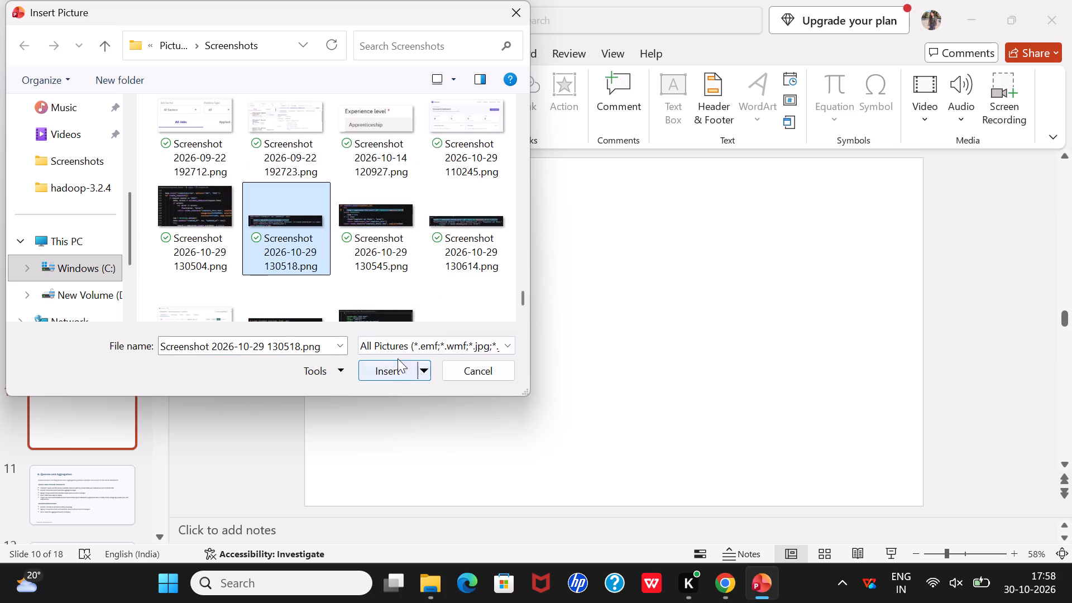
{"action": "left_click", "coordinate": [394, 370]}
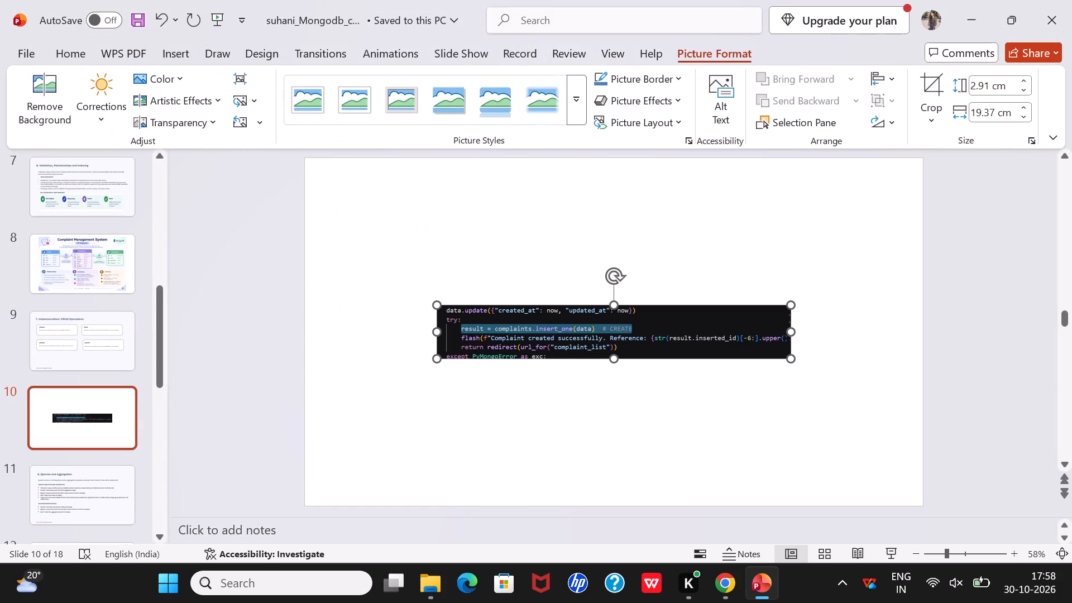
{"action": "left_click_drag", "start_coordinate": [591, 339], "coordinate": [478, 213]}
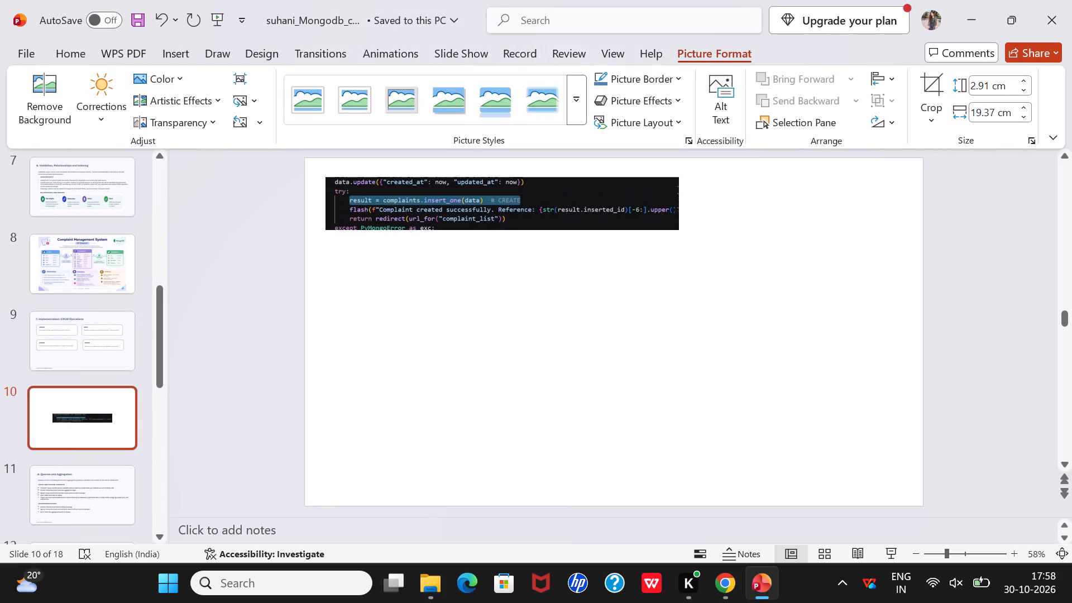
{"action": "left_click_drag", "start_coordinate": [478, 213], "coordinate": [493, 217]}
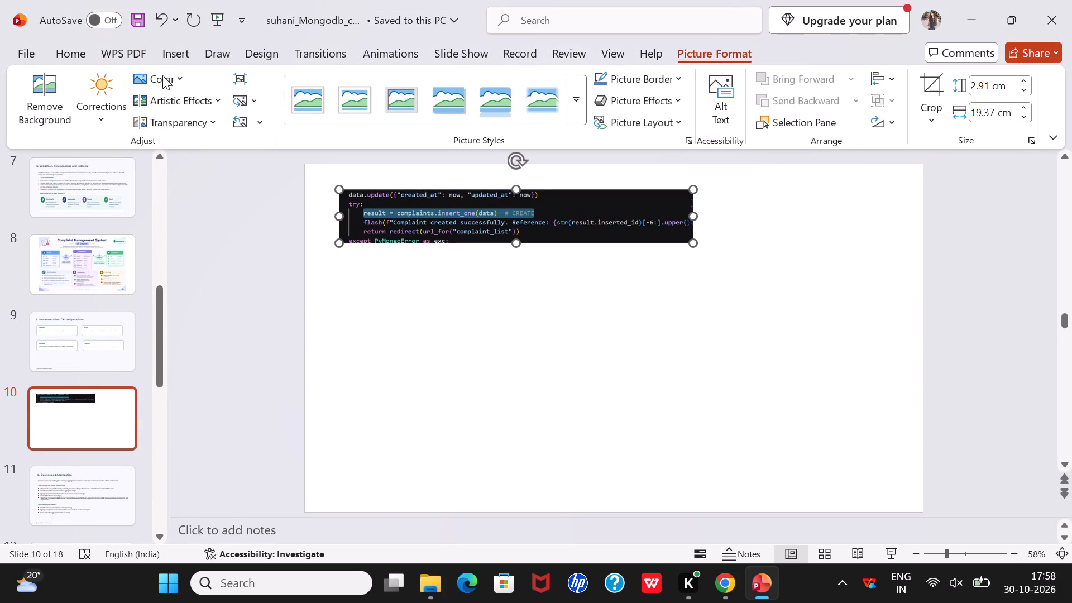
Insert Screenshot 2026-10-29 130545.png on slide 10 and place it directly below the insert_one code picture, aligned with its left edge.
{"action": "left_click", "coordinate": [181, 56]}
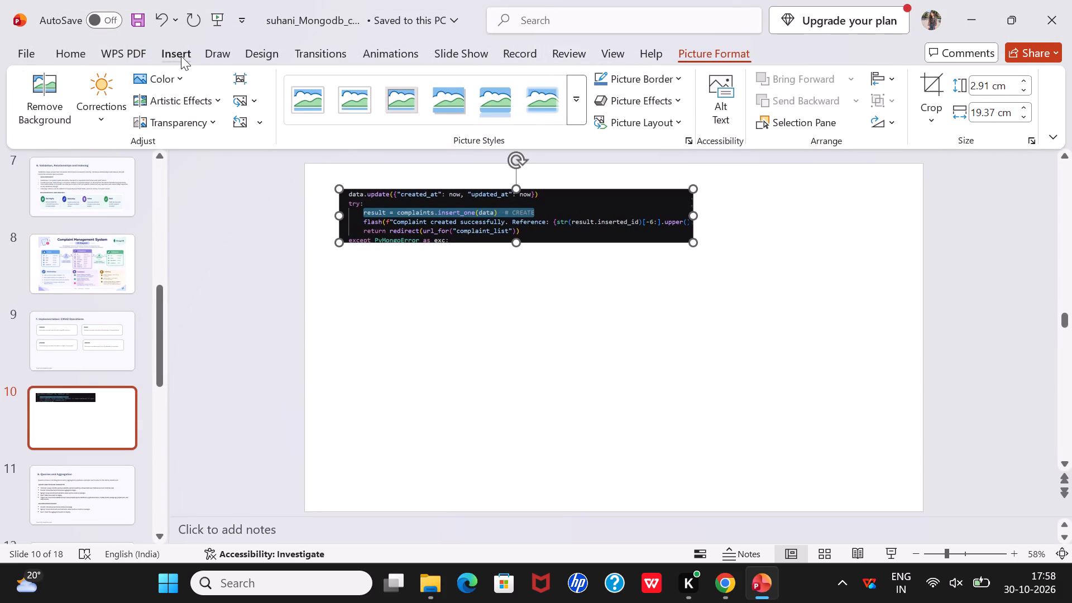
{"action": "left_click", "coordinate": [135, 118]}
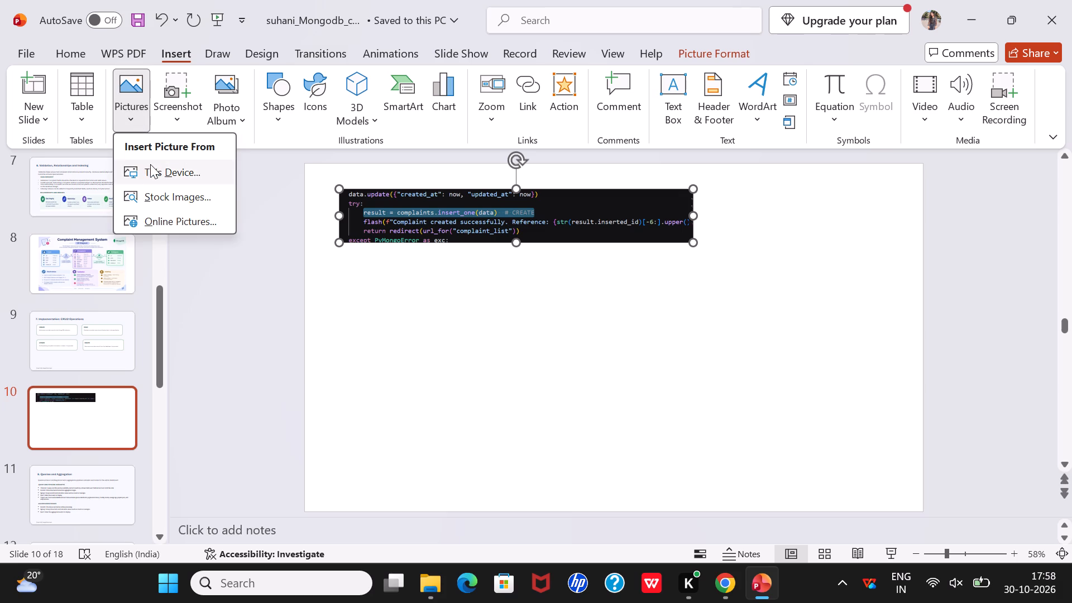
{"action": "left_click", "coordinate": [151, 164]}
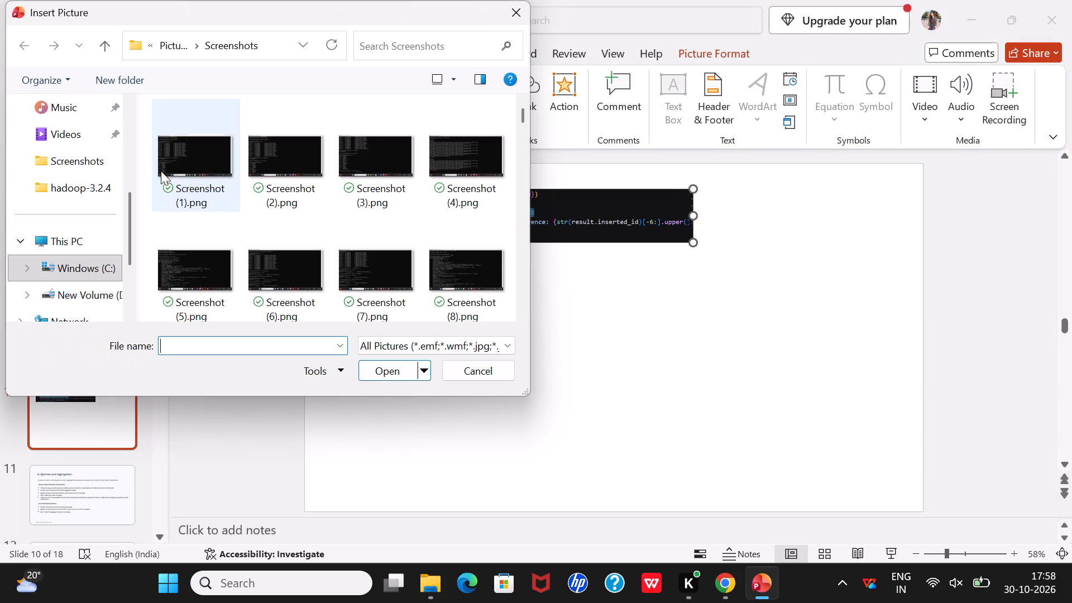
{"action": "left_click_drag", "start_coordinate": [521, 117], "coordinate": [529, 183]}
{"action": "left_click_drag", "start_coordinate": [529, 183], "coordinate": [523, 346]}
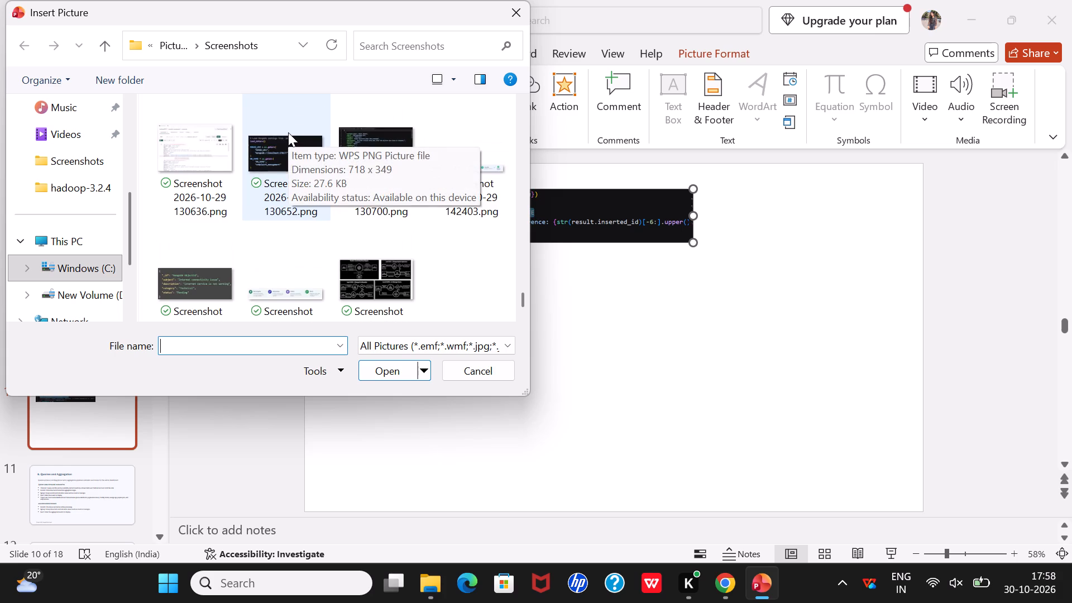
{"action": "scroll", "coordinate": [288, 132], "scroll_direction": "up", "scroll_amount": 1}
{"action": "left_click", "coordinate": [403, 114]}
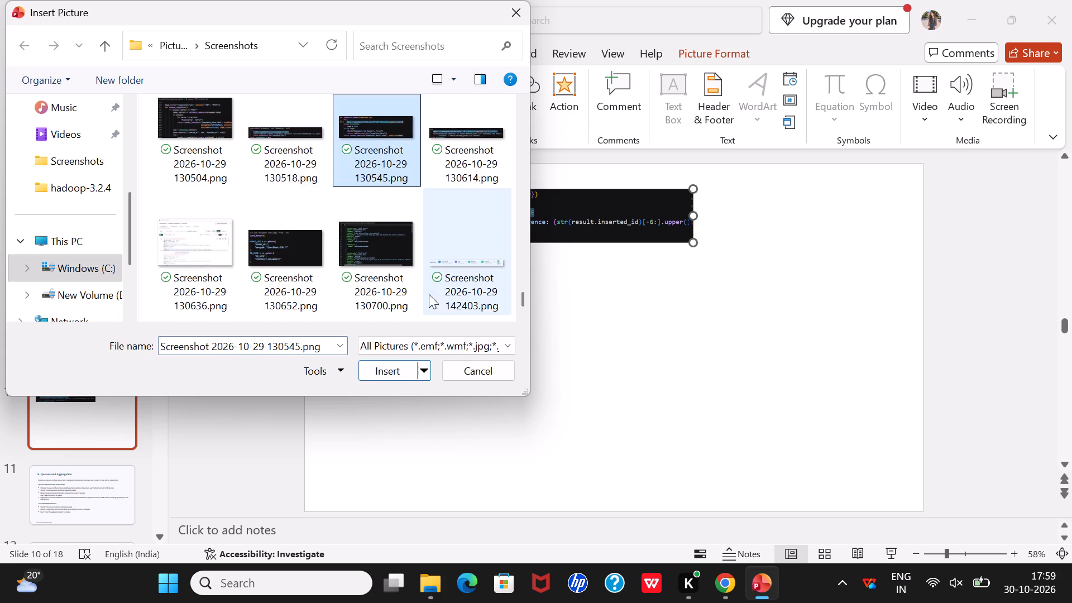
{"action": "left_click", "coordinate": [404, 374]}
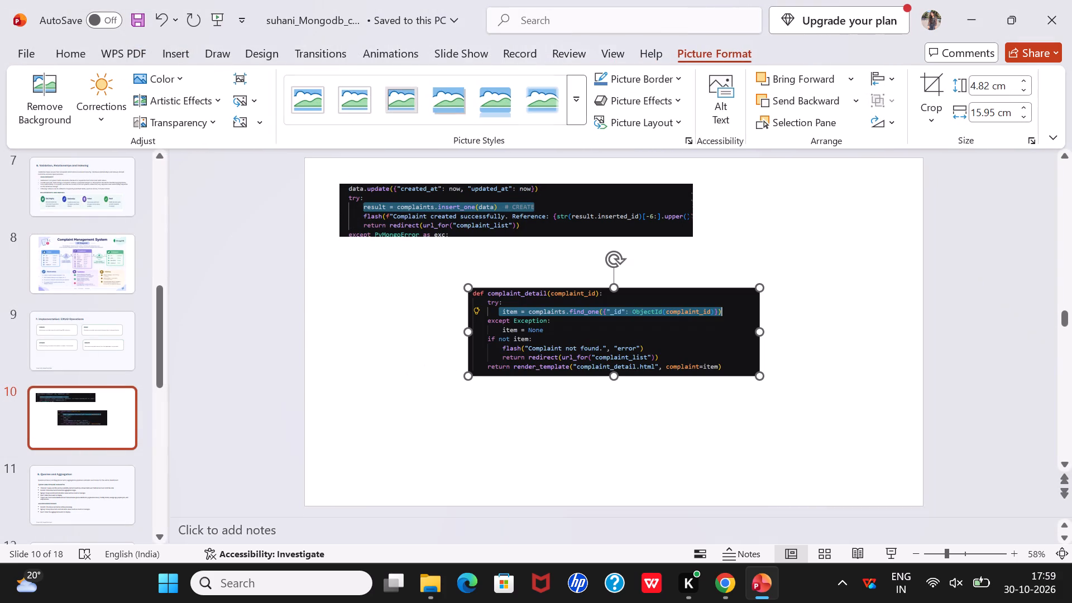
{"action": "left_click_drag", "start_coordinate": [544, 324], "coordinate": [423, 286]}
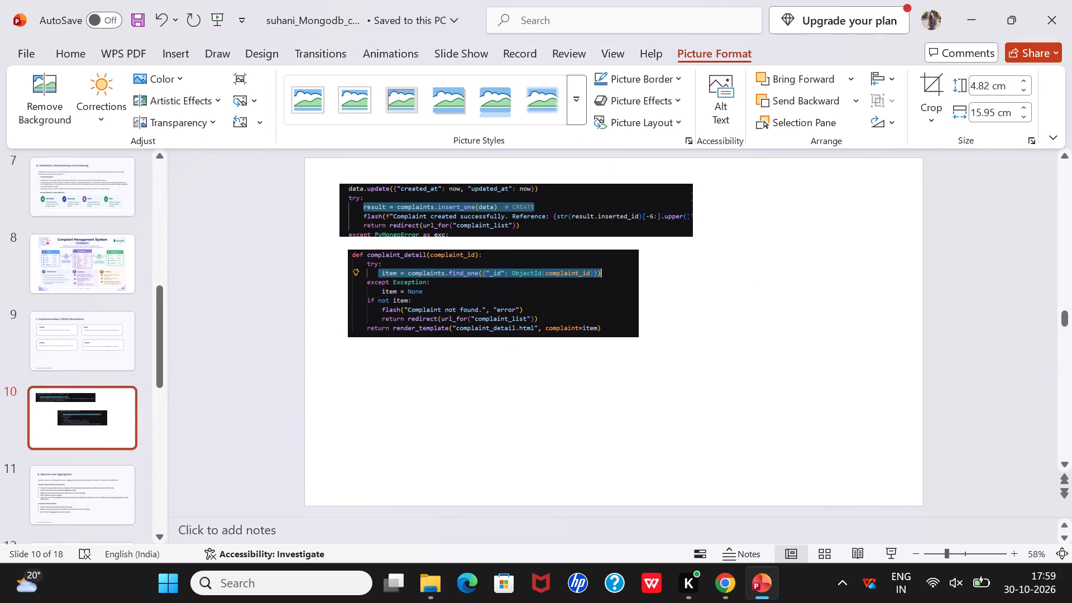
{"action": "left_click_drag", "start_coordinate": [423, 286], "coordinate": [415, 283]}
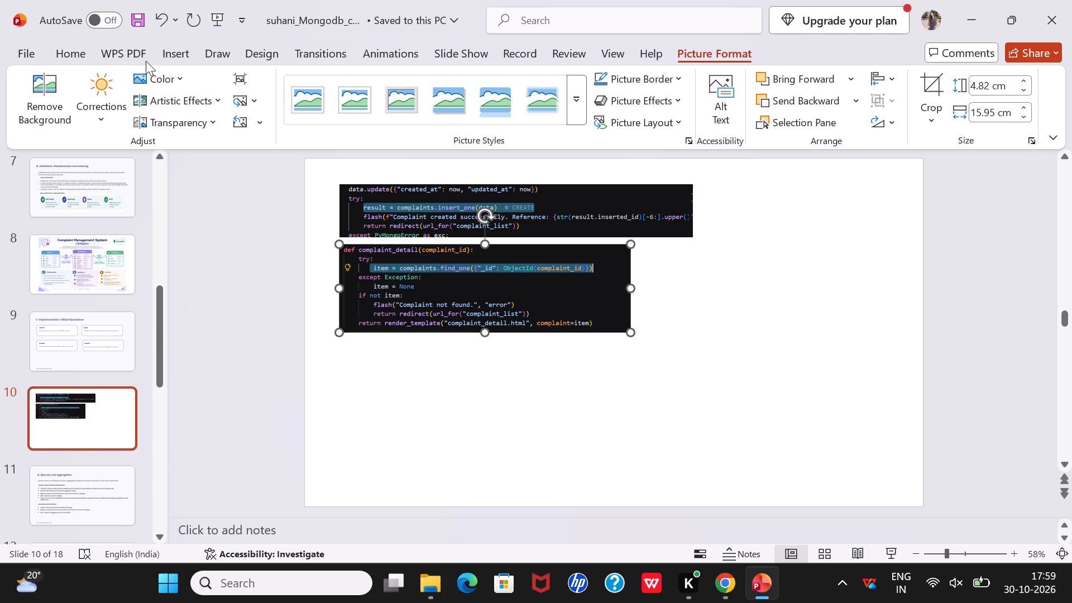
Insert Screenshot 2026-10-29 130614.png on slide 10 and place it directly below the find_one code picture, aligned with its left edge.
{"action": "left_click", "coordinate": [172, 56]}
{"action": "left_click", "coordinate": [138, 117]}
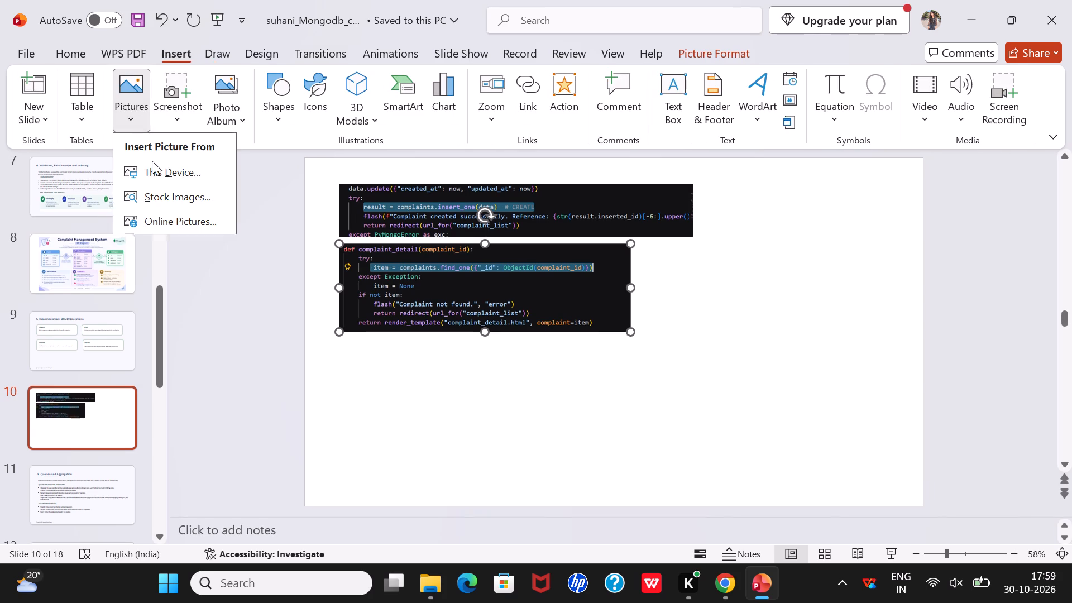
{"action": "left_click", "coordinate": [159, 171]}
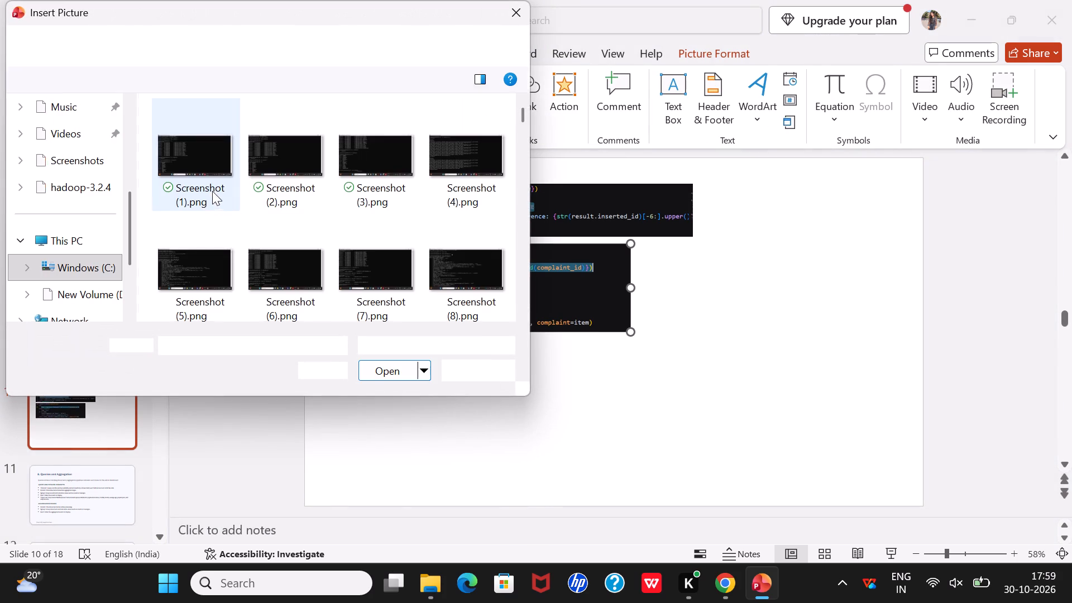
{"action": "left_click_drag", "start_coordinate": [520, 118], "coordinate": [528, 327]}
{"action": "scroll", "coordinate": [368, 167], "scroll_direction": "up", "scroll_amount": 1}
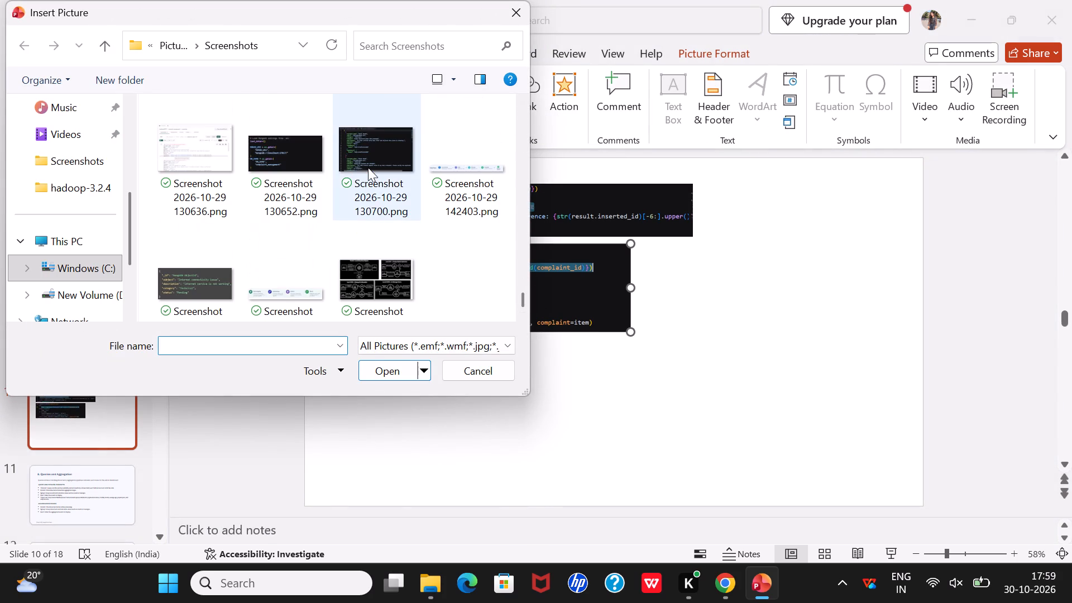
{"action": "scroll", "coordinate": [368, 167], "scroll_direction": "up", "scroll_amount": 1}
{"action": "left_click", "coordinate": [454, 174]}
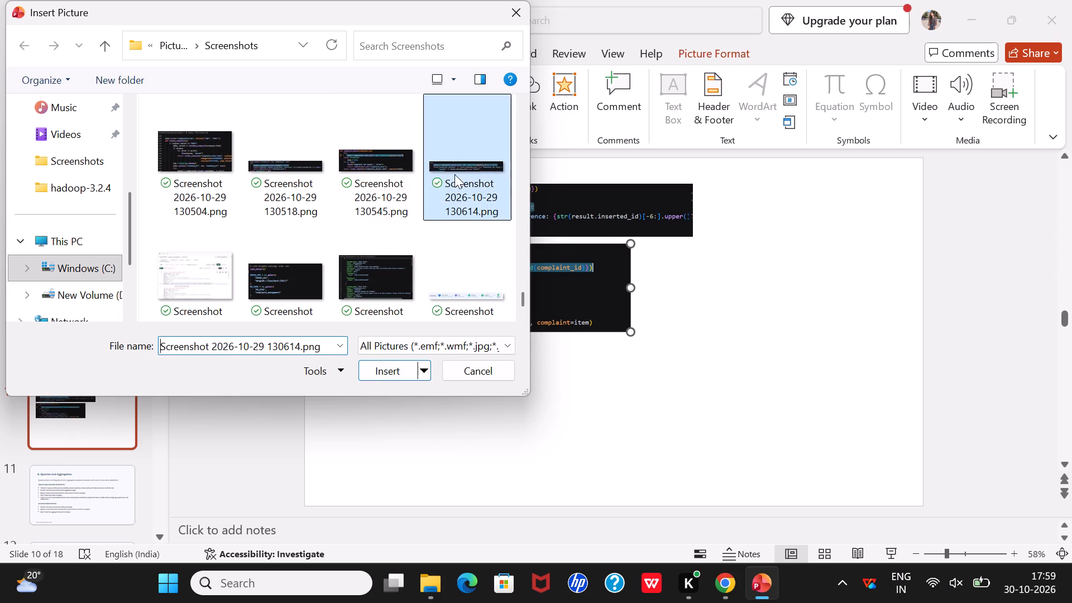
{"action": "left_click", "coordinate": [392, 370]}
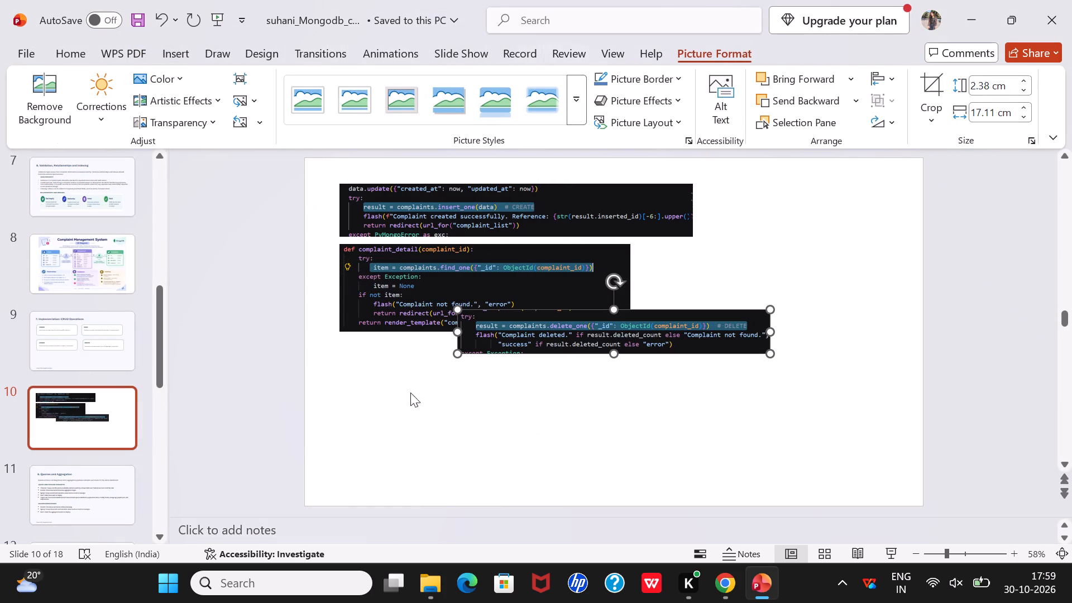
{"action": "left_click_drag", "start_coordinate": [578, 334], "coordinate": [478, 376]}
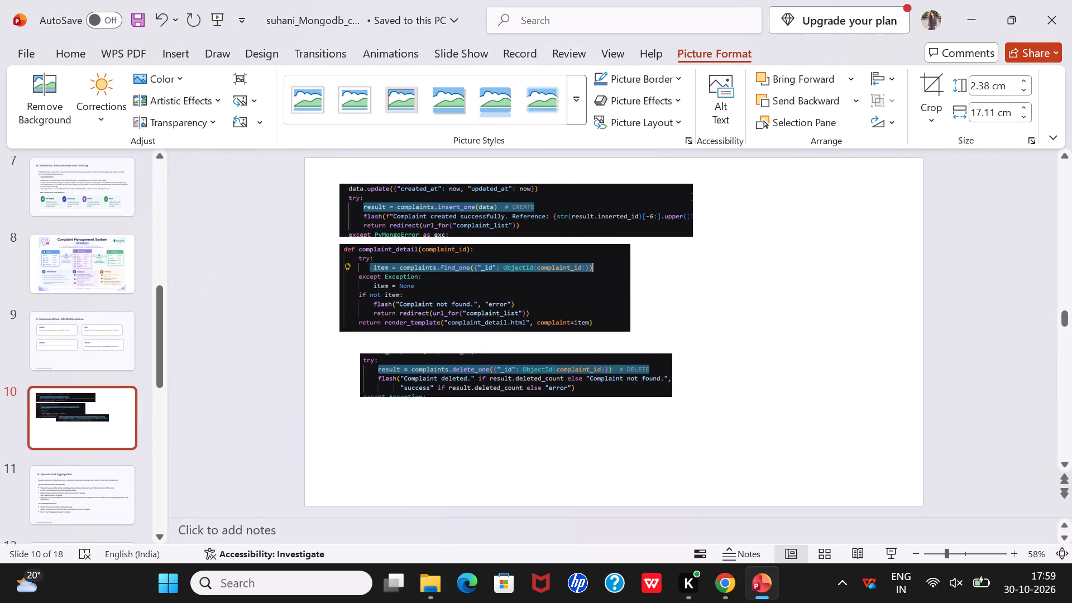
{"action": "left_click_drag", "start_coordinate": [478, 376], "coordinate": [462, 364]}
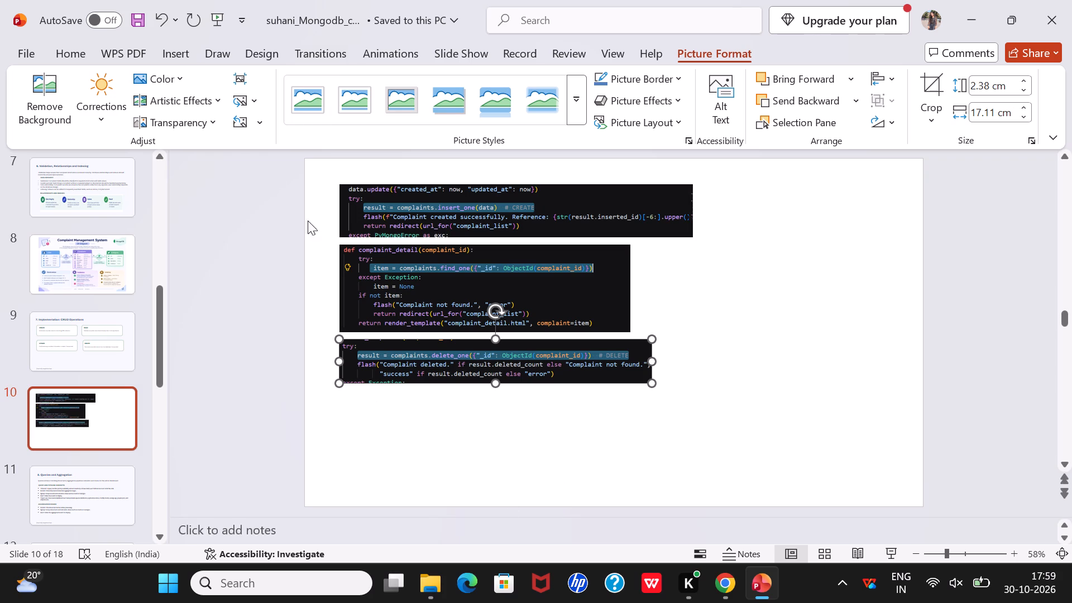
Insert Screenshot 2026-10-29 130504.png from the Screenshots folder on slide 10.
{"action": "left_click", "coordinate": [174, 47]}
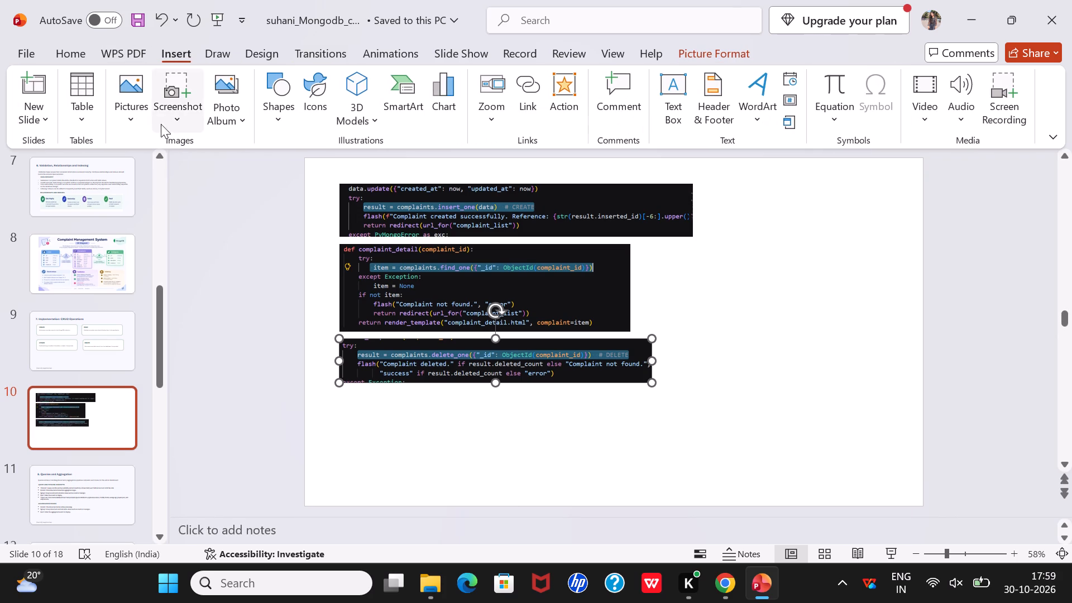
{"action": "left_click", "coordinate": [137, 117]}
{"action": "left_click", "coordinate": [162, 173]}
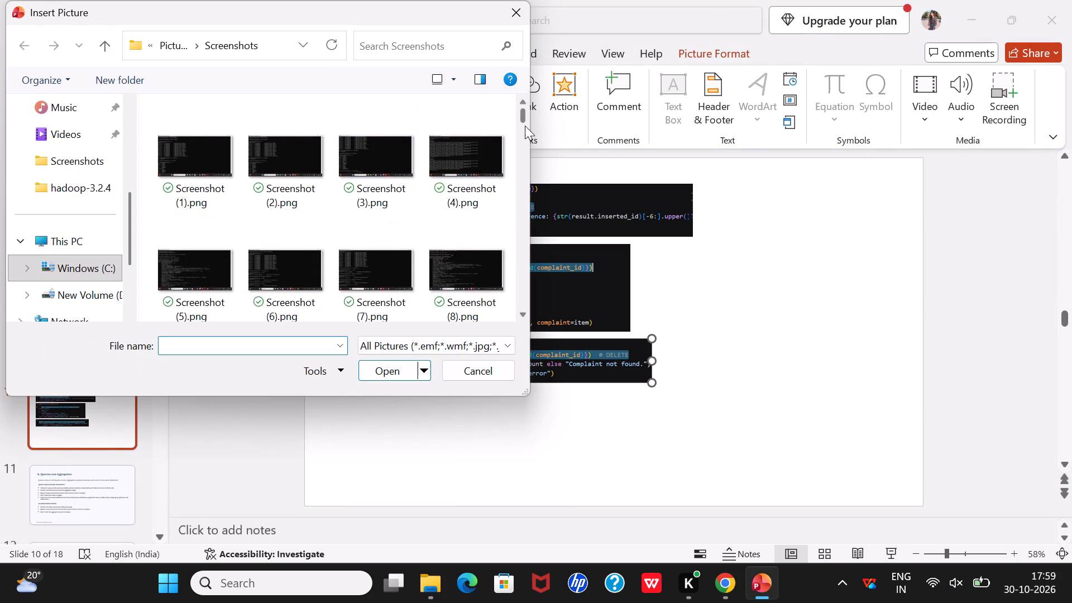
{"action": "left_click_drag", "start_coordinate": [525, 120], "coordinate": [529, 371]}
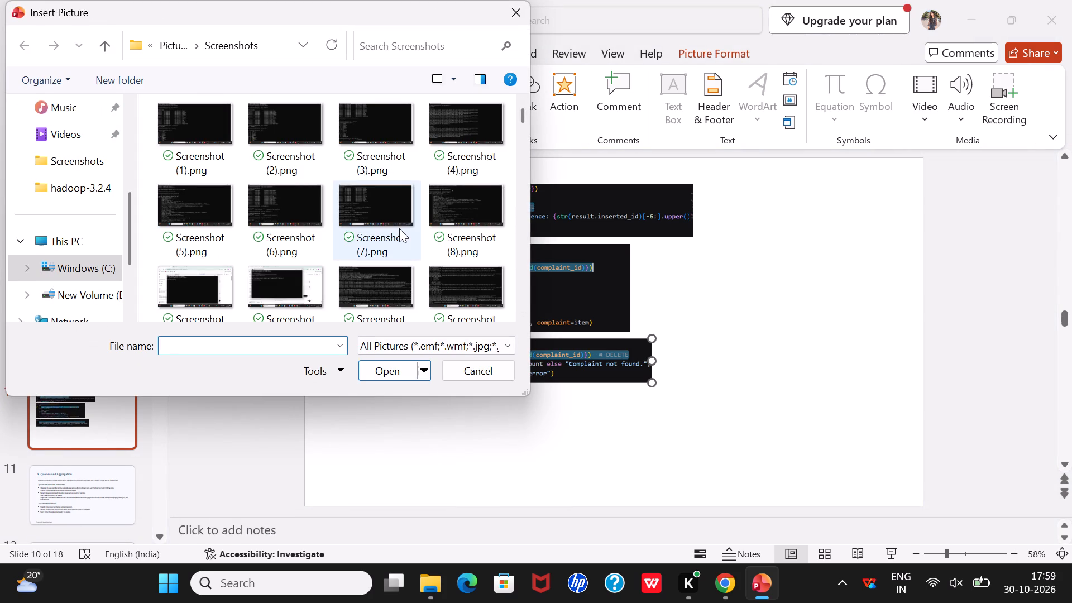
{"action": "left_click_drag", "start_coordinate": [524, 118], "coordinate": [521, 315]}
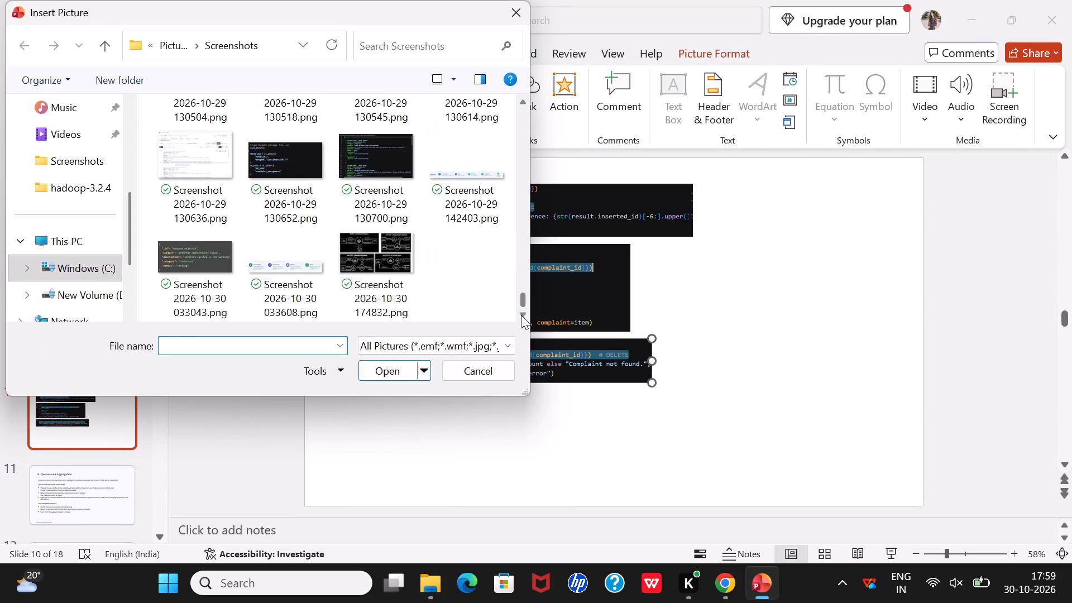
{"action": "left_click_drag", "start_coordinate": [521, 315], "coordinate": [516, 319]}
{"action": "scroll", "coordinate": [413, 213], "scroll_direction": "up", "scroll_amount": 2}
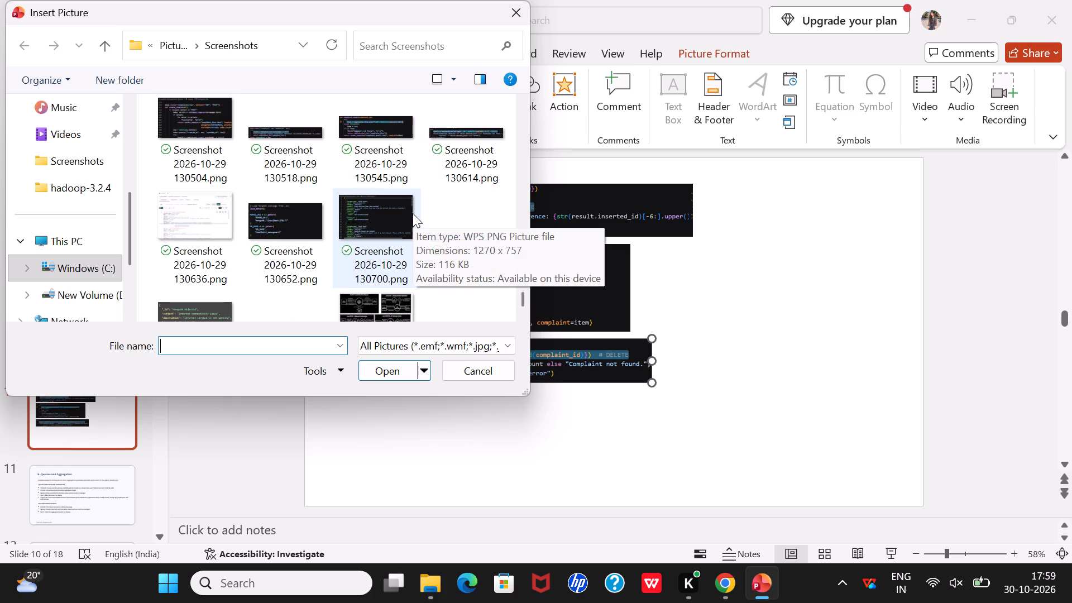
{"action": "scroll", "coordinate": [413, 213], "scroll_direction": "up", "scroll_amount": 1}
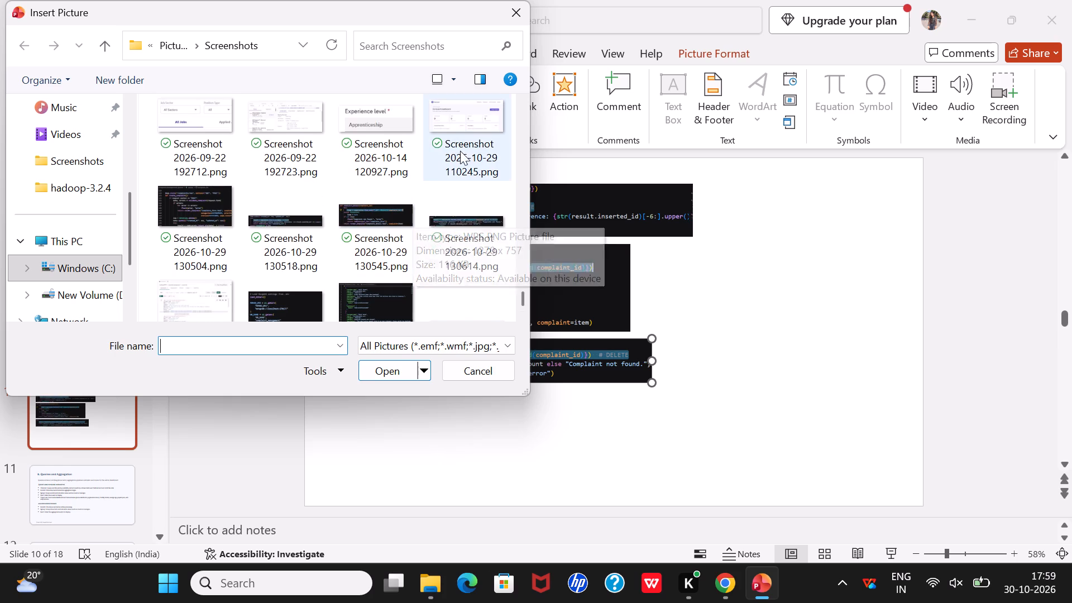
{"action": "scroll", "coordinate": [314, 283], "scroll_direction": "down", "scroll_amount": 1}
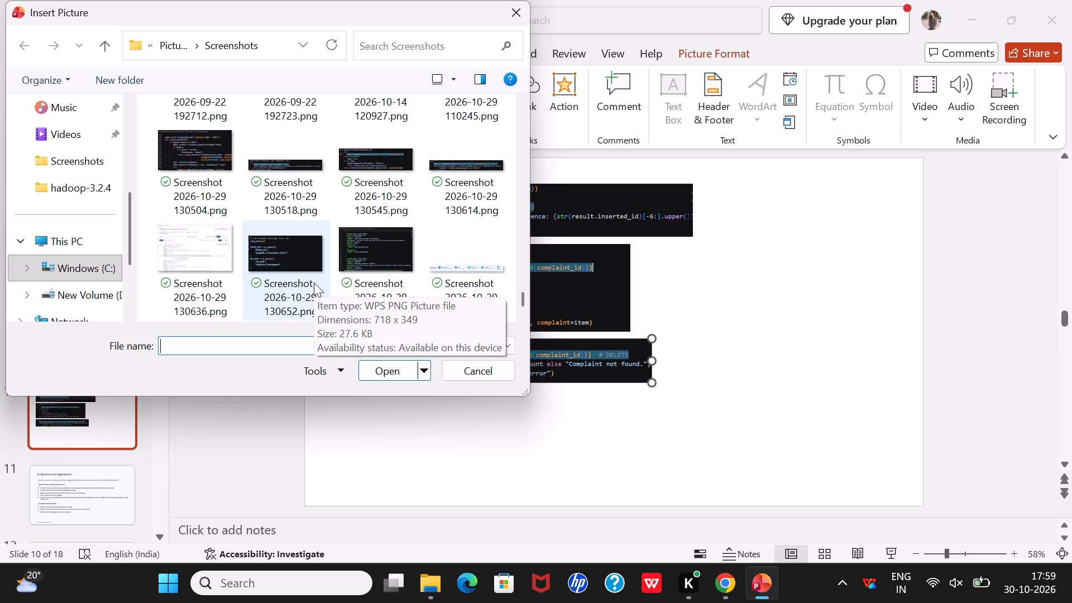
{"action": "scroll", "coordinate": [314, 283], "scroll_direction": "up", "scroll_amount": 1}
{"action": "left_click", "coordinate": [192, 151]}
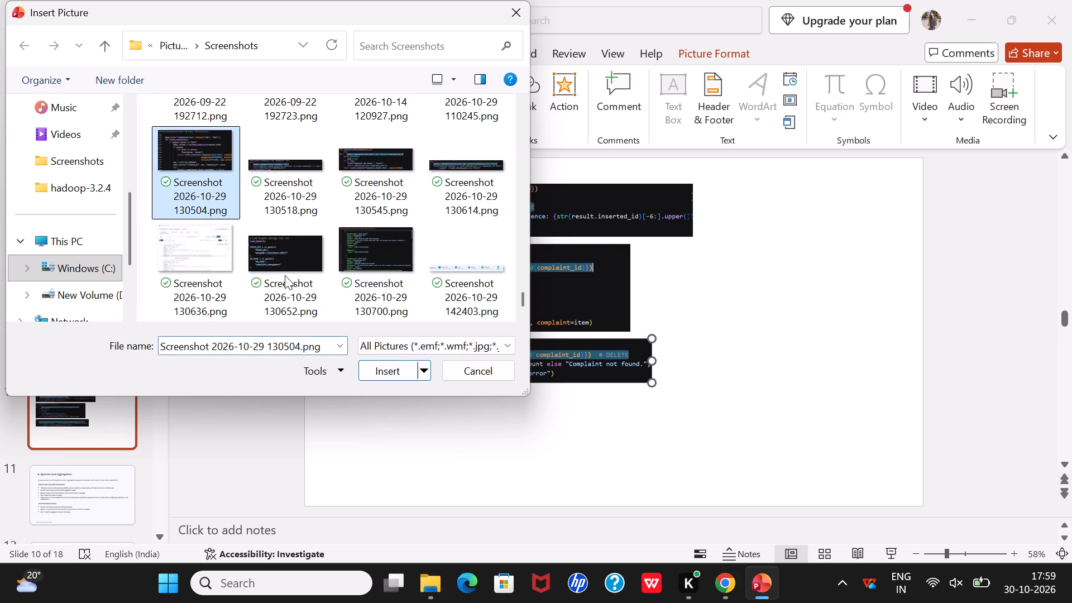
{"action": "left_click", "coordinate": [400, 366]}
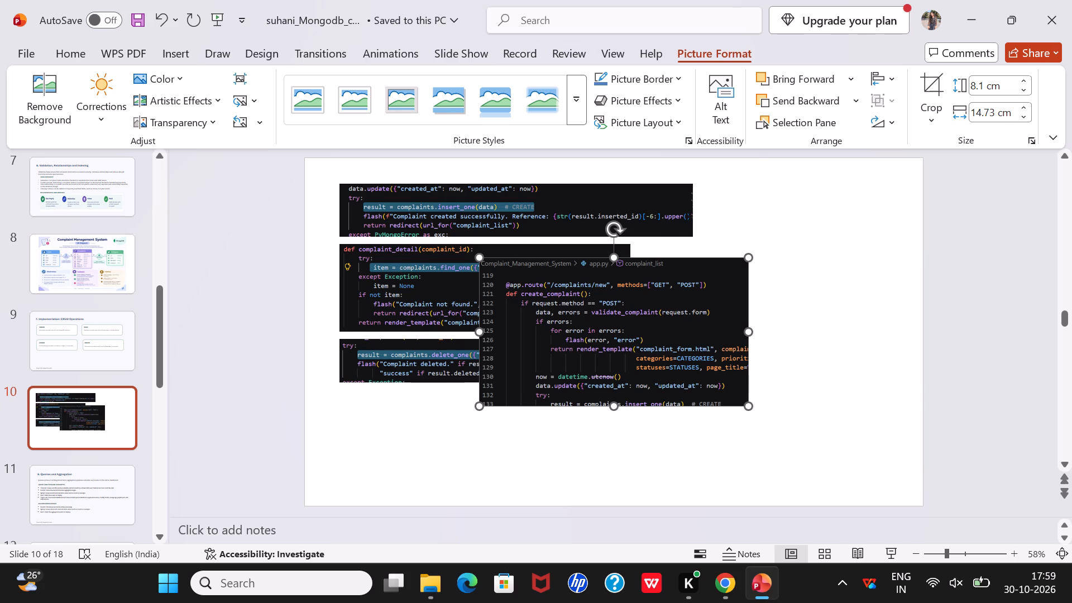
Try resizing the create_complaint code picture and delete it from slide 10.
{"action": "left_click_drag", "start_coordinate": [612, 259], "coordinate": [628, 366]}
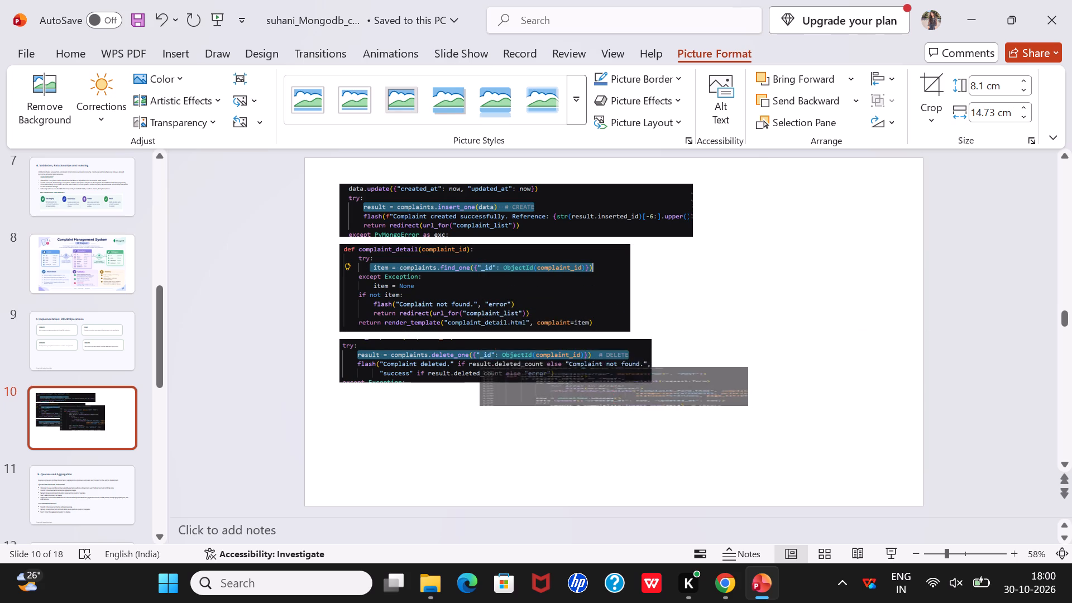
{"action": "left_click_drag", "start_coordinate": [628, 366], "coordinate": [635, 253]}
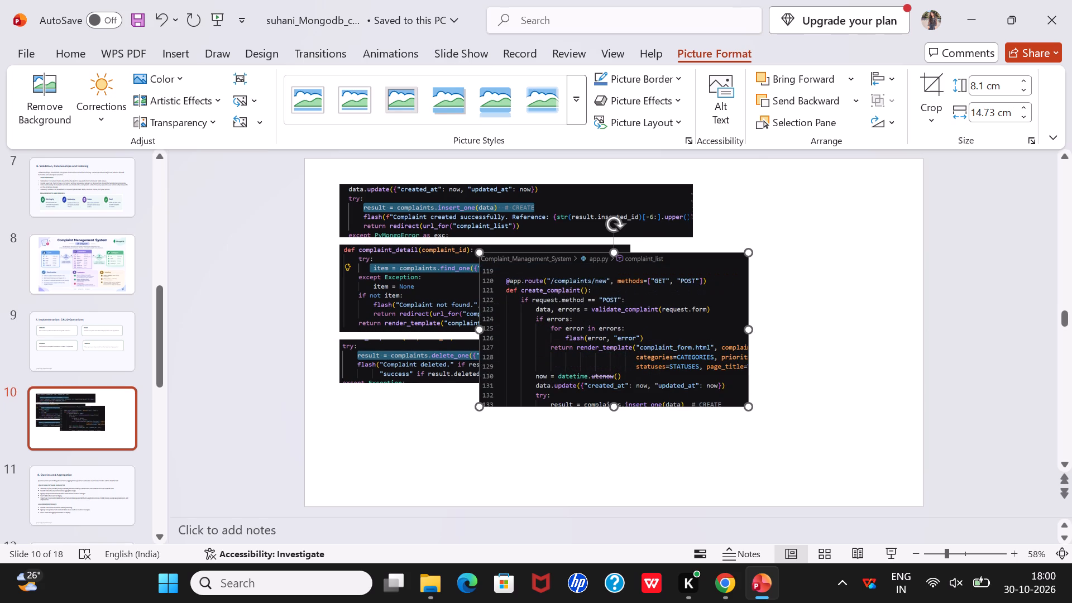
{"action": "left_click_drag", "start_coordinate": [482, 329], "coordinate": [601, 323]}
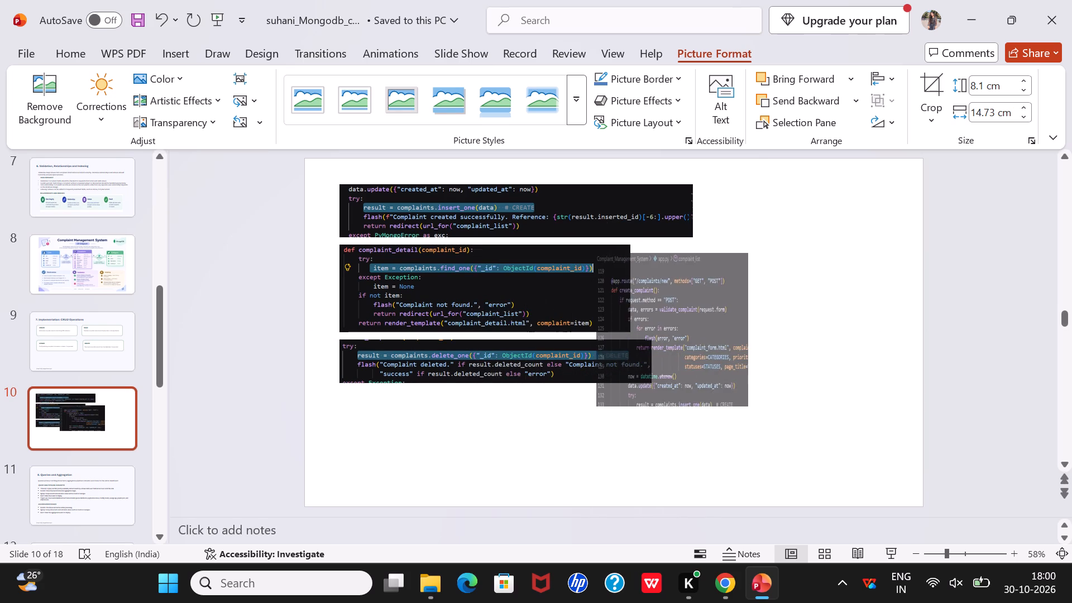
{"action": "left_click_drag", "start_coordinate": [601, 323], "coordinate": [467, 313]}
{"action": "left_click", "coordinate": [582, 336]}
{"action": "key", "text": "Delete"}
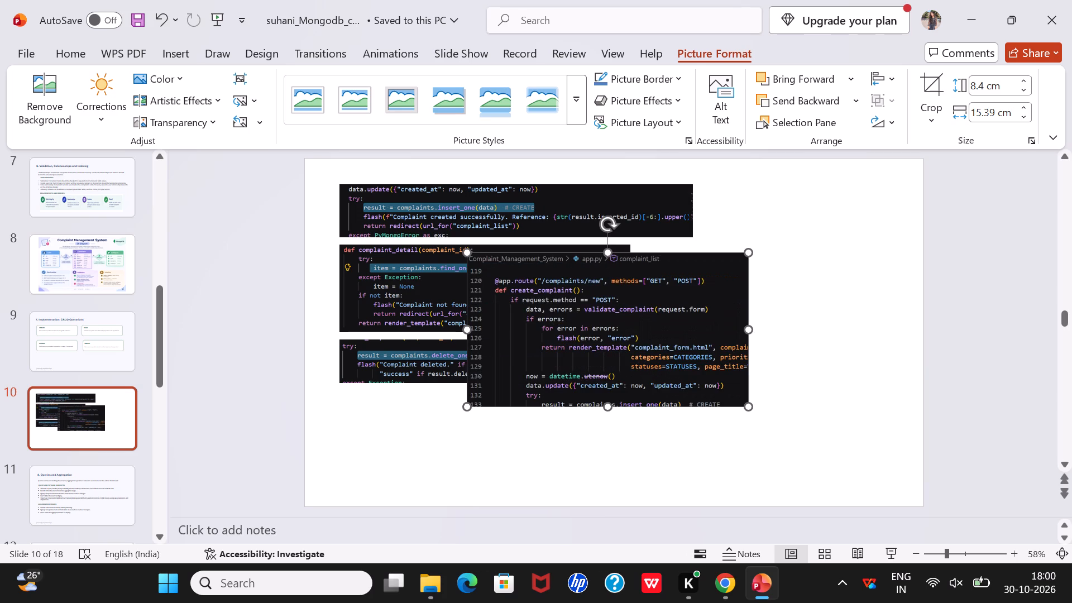
Widen the insert_one code picture on slide 10 by extending its right edge, keeping its height.
{"action": "left_click", "coordinate": [580, 202]}
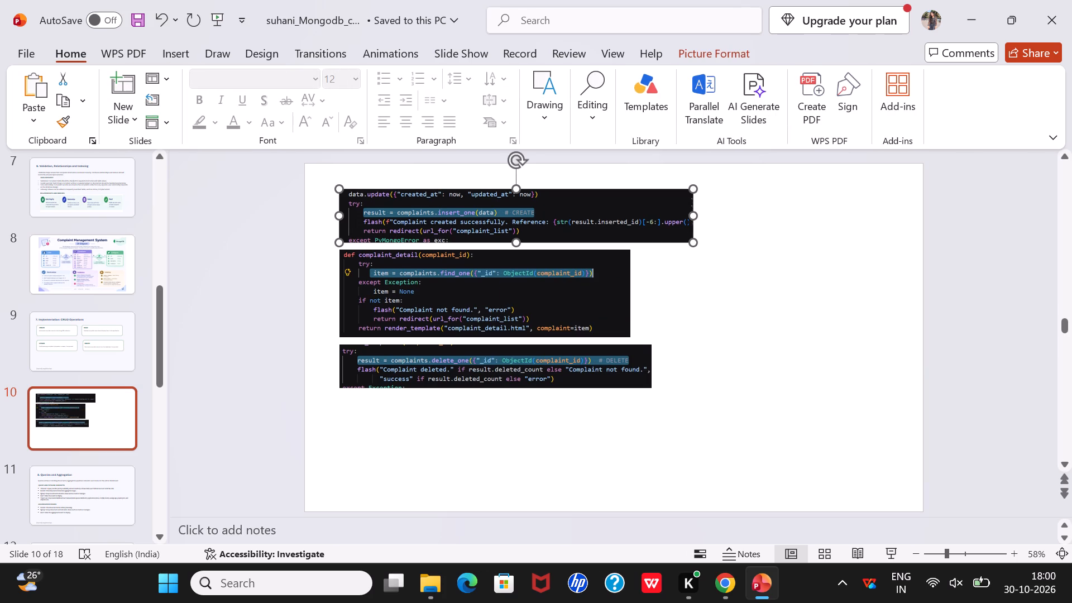
{"action": "left_click_drag", "start_coordinate": [693, 213], "coordinate": [741, 204]}
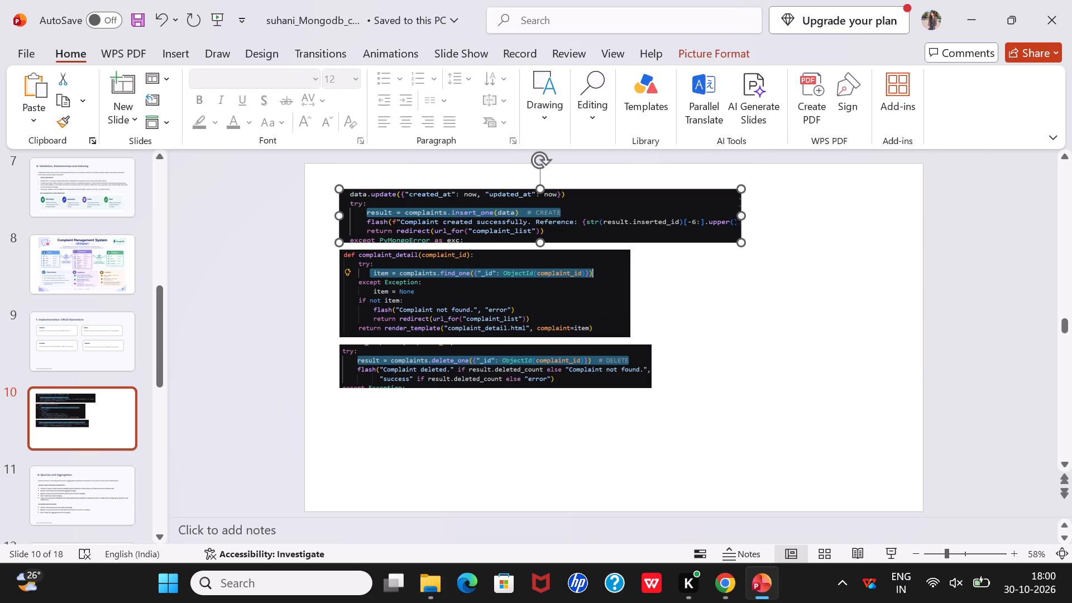
Space out the delete_one and find_one code pictures further down slide 10, keeping their left edges aligned with the insert_one picture.
{"action": "left_click_drag", "start_coordinate": [540, 375], "coordinate": [552, 442]}
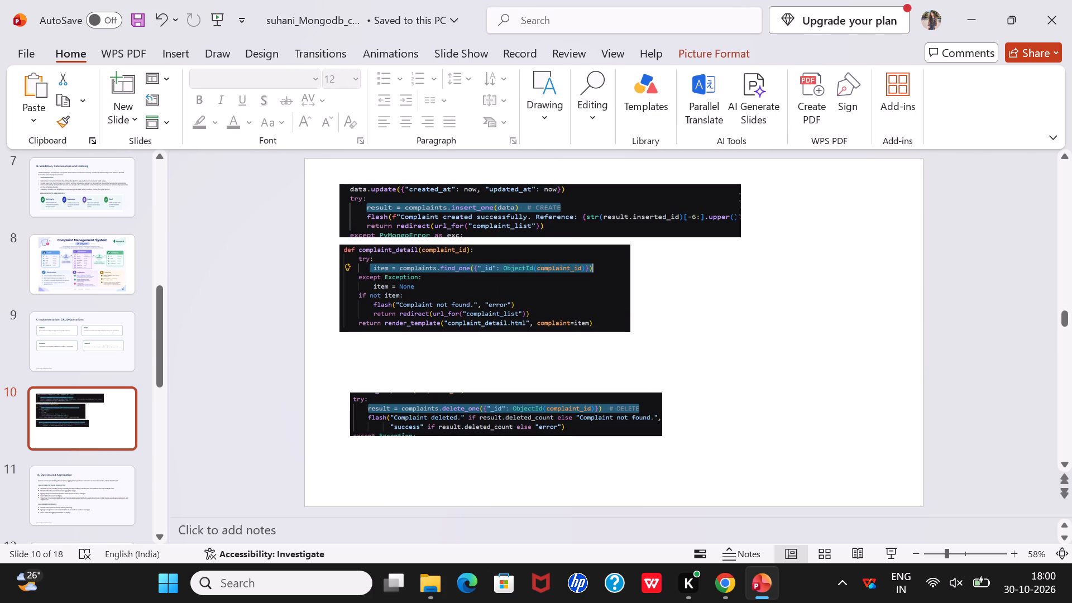
{"action": "left_click_drag", "start_coordinate": [552, 442], "coordinate": [539, 421]}
{"action": "left_click_drag", "start_coordinate": [573, 261], "coordinate": [583, 283]}
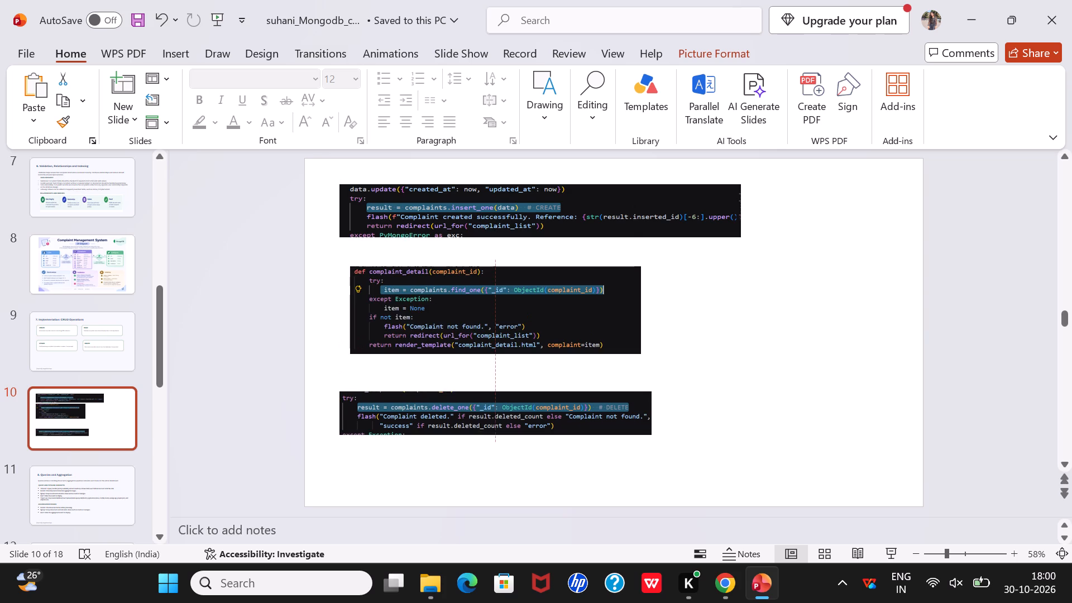
{"action": "left_click_drag", "start_coordinate": [583, 283], "coordinate": [572, 287]}
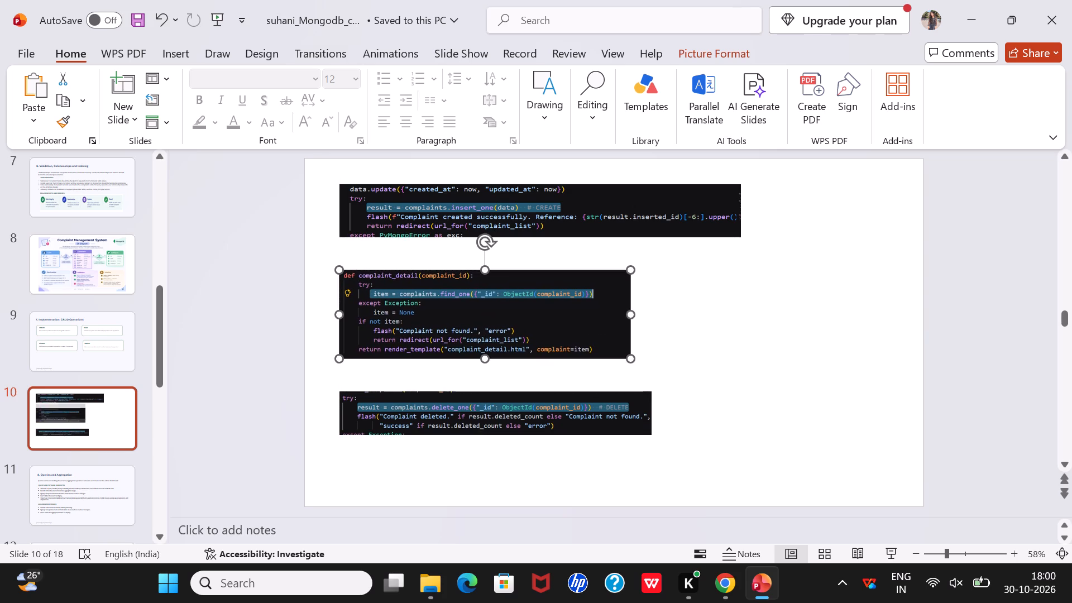
Enlarge the find_one code picture to about the insert_one picture's width and stretch its height up to that picture's lower edge.
{"action": "left_click_drag", "start_coordinate": [628, 314], "coordinate": [737, 298]}
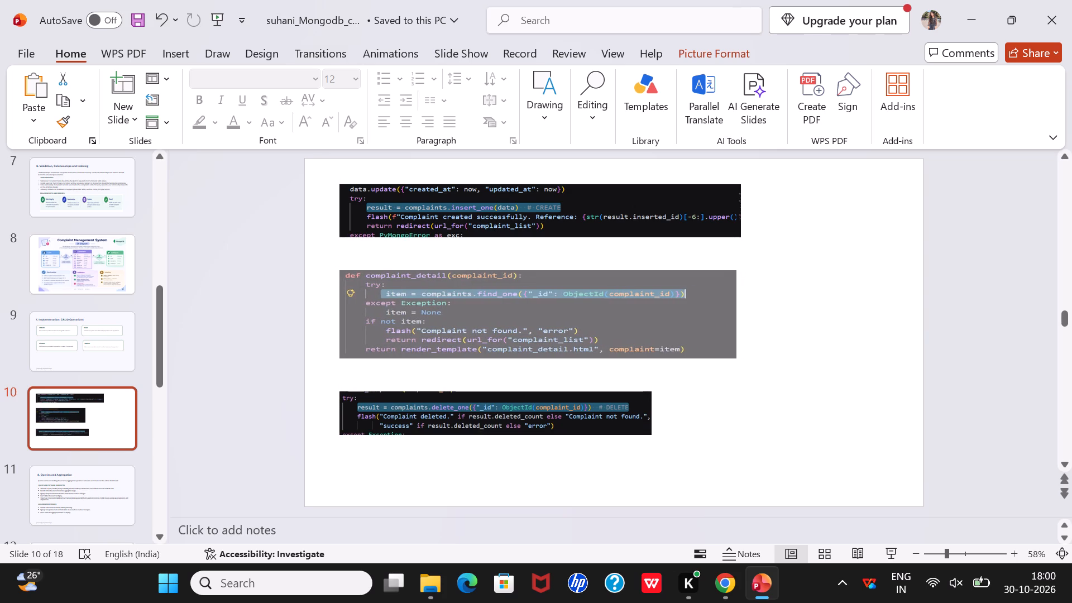
{"action": "left_click_drag", "start_coordinate": [737, 298], "coordinate": [744, 297]}
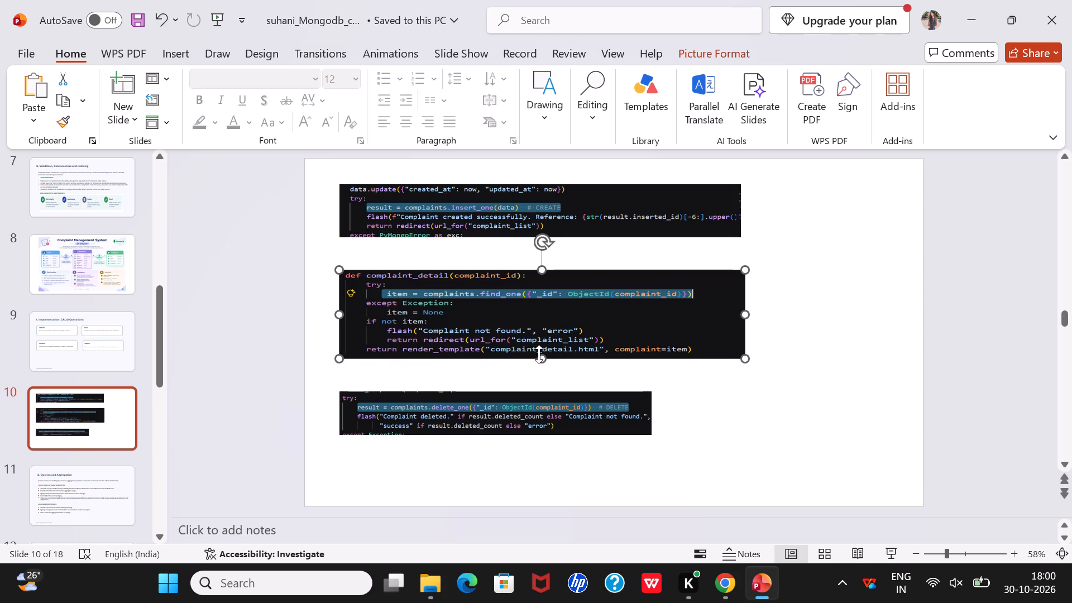
{"action": "left_click_drag", "start_coordinate": [539, 357], "coordinate": [542, 372]}
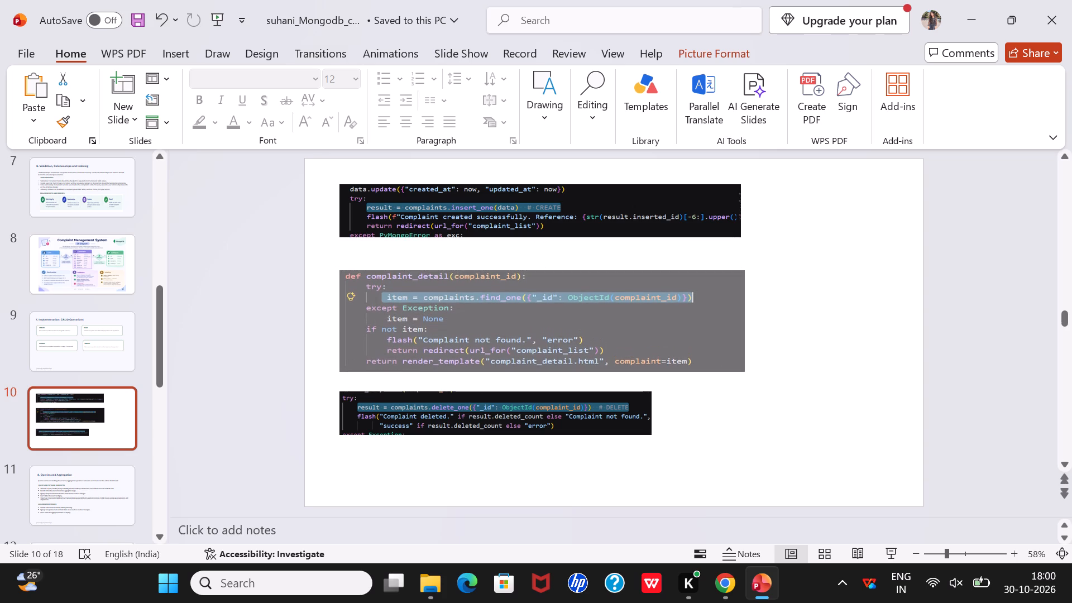
{"action": "left_click_drag", "start_coordinate": [542, 372], "coordinate": [545, 380]}
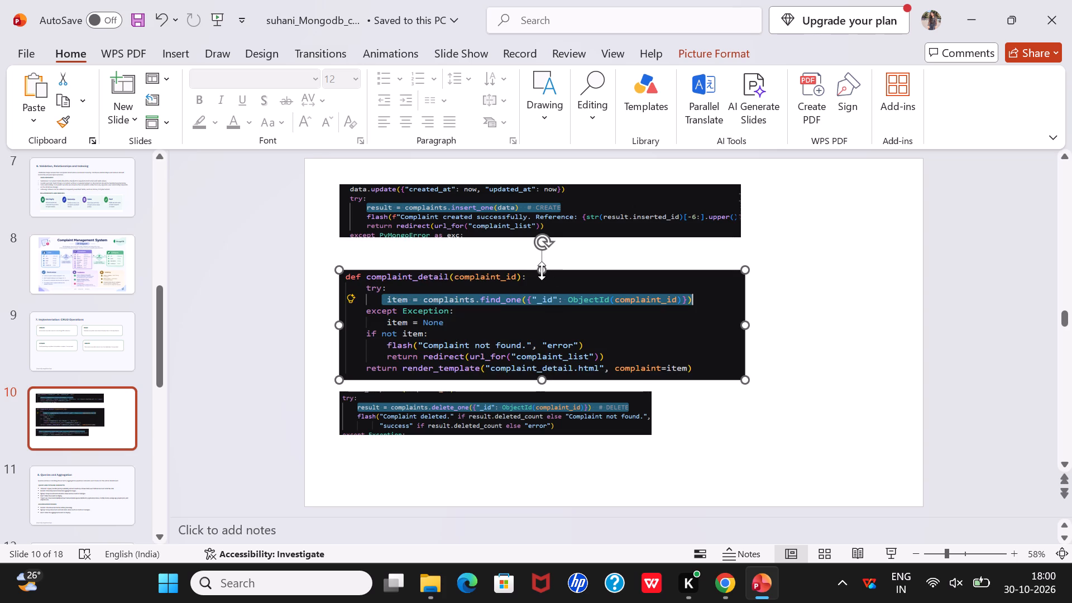
{"action": "left_click_drag", "start_coordinate": [541, 271], "coordinate": [547, 241]}
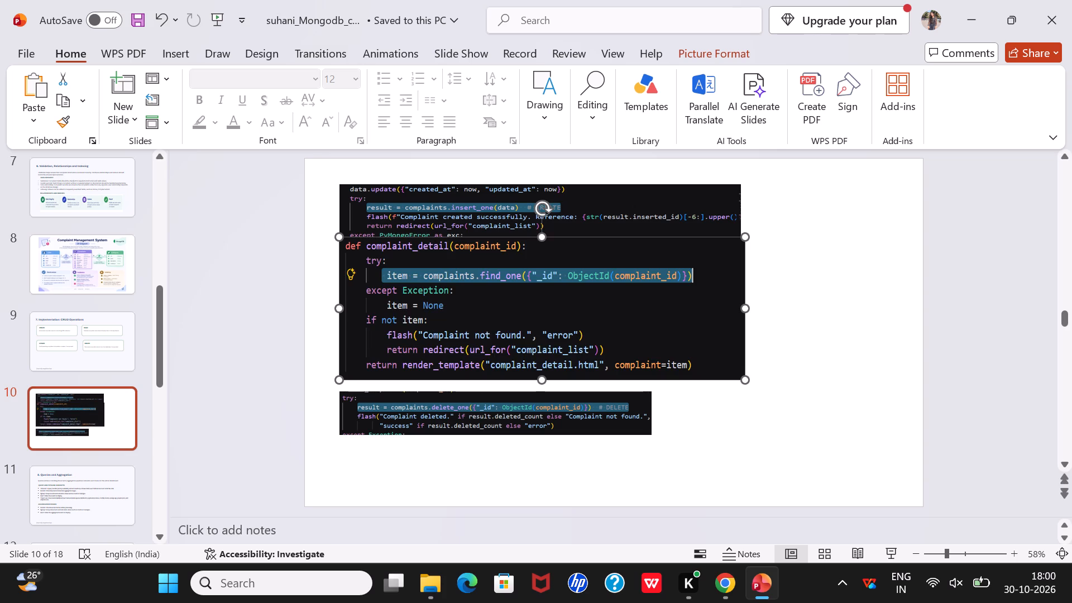
Enlarge the delete_one code picture downward and widen it to match the insert_one picture's width.
{"action": "left_click", "coordinate": [525, 428]}
{"action": "left_click_drag", "start_coordinate": [495, 436], "coordinate": [498, 462]}
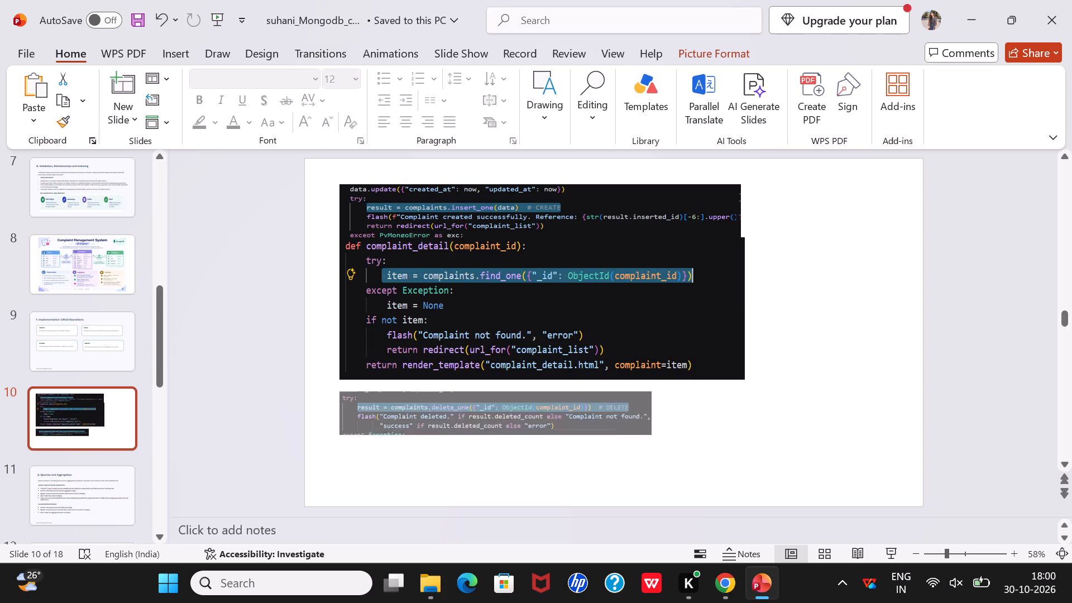
{"action": "left_click_drag", "start_coordinate": [498, 462], "coordinate": [502, 473]}
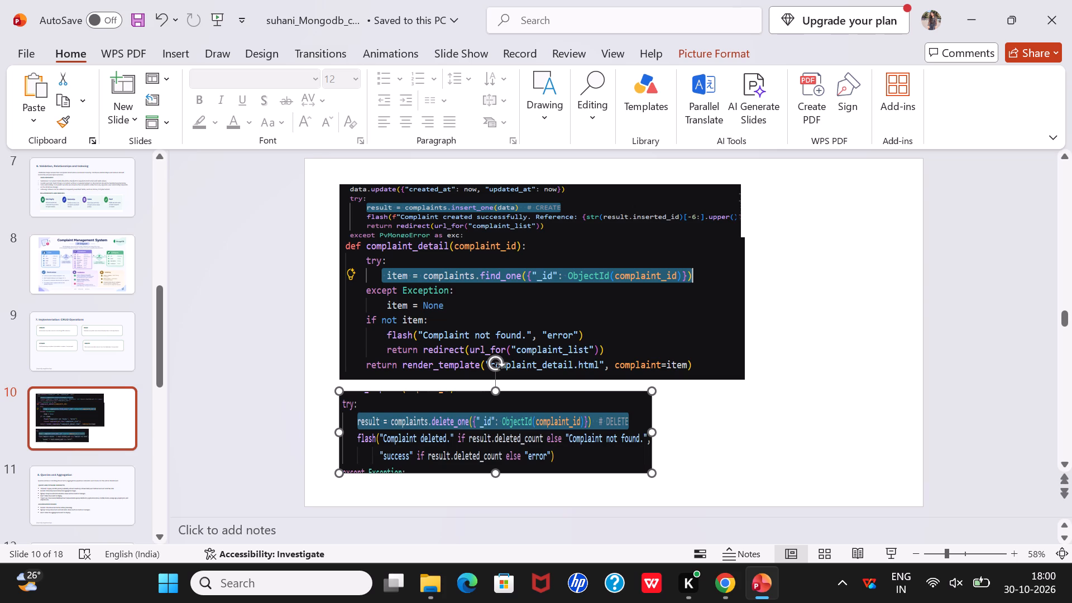
{"action": "left_click_drag", "start_coordinate": [653, 435], "coordinate": [741, 444]}
{"action": "left_click", "coordinate": [815, 390]}
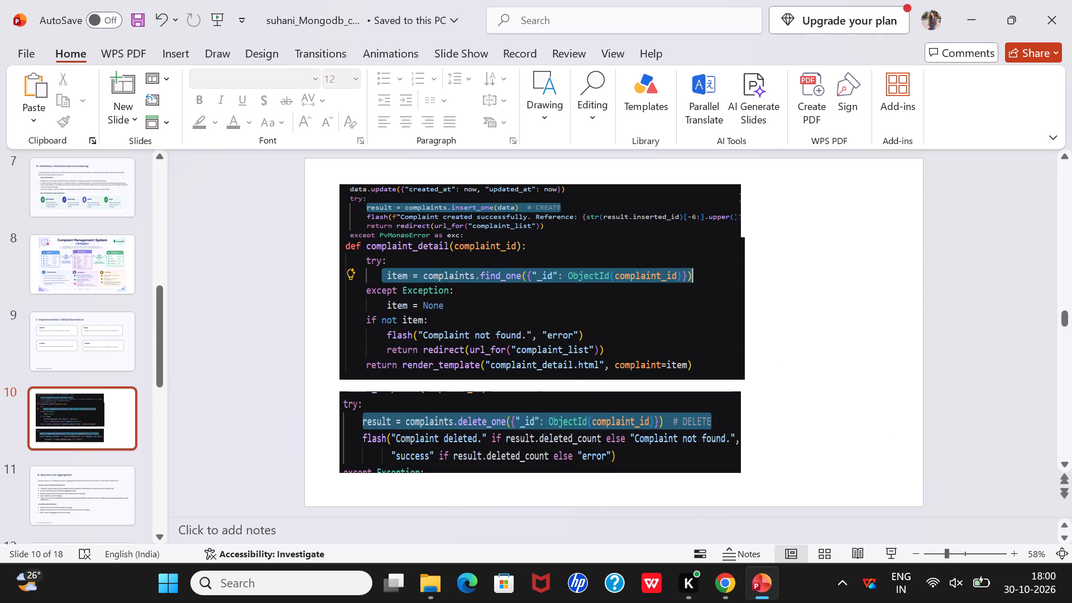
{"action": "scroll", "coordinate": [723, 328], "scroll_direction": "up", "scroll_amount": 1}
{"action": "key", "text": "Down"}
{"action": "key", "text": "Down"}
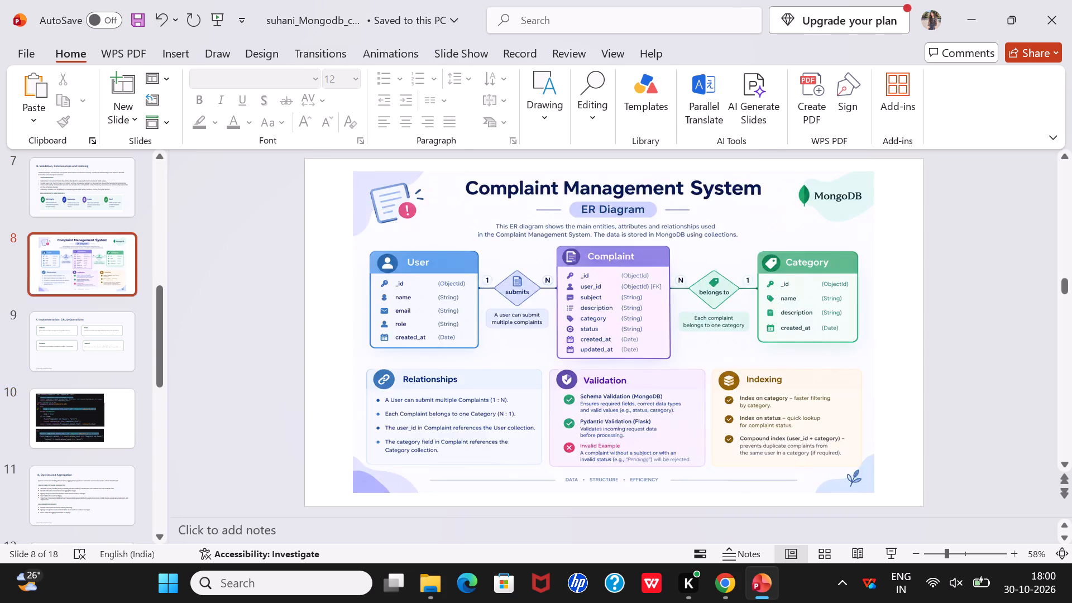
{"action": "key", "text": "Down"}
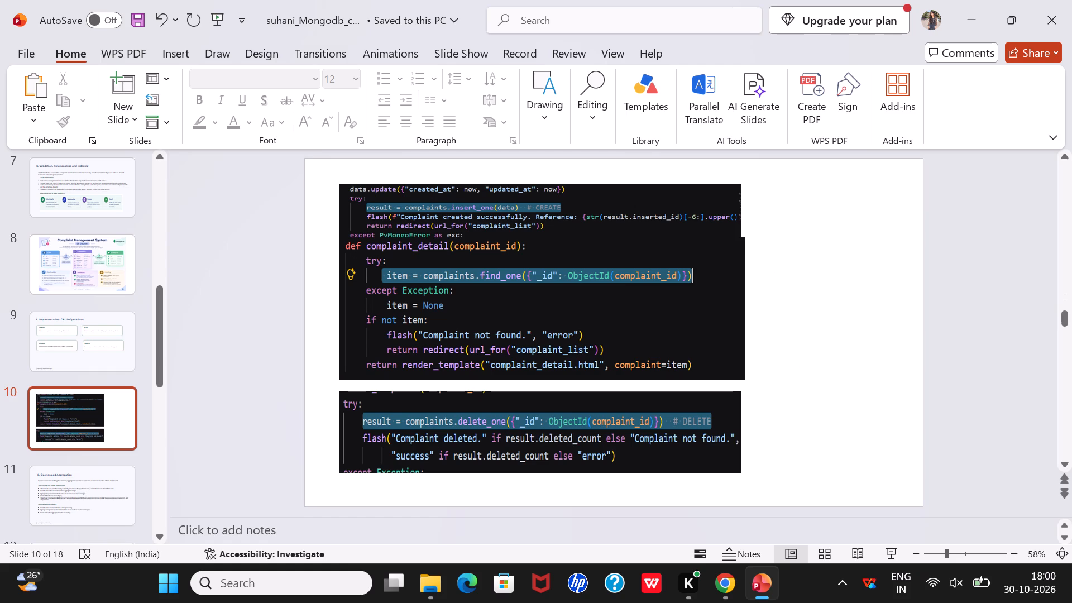
Lower the top edge of the find_one code picture on slide 10 to leave a gap below the insert_one picture.
{"action": "left_click", "coordinate": [696, 225]}
{"action": "left_click", "coordinate": [530, 253]}
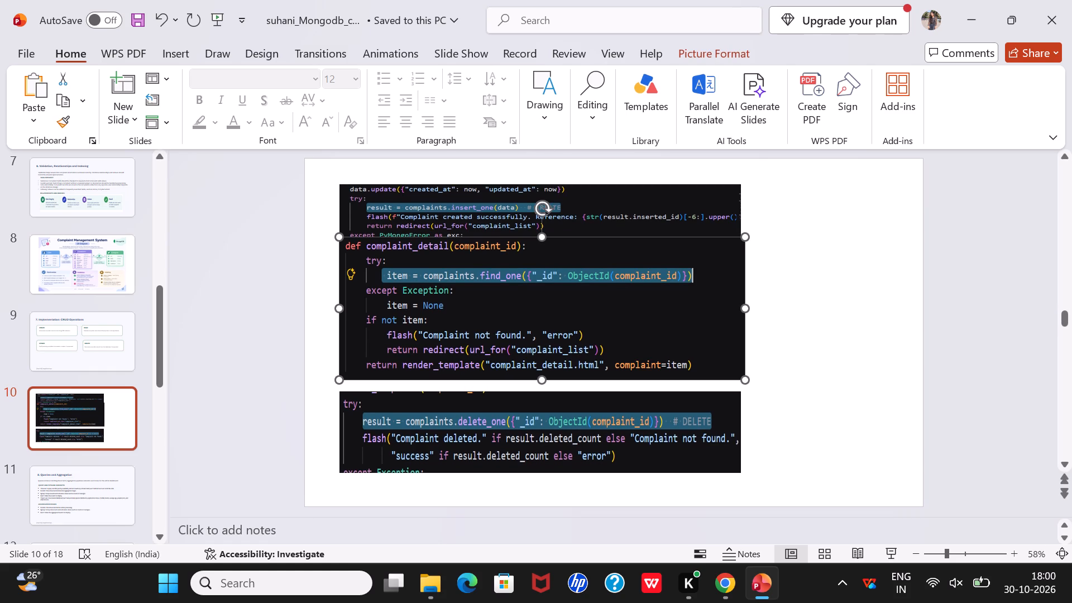
{"action": "left_click_drag", "start_coordinate": [542, 233], "coordinate": [543, 250]}
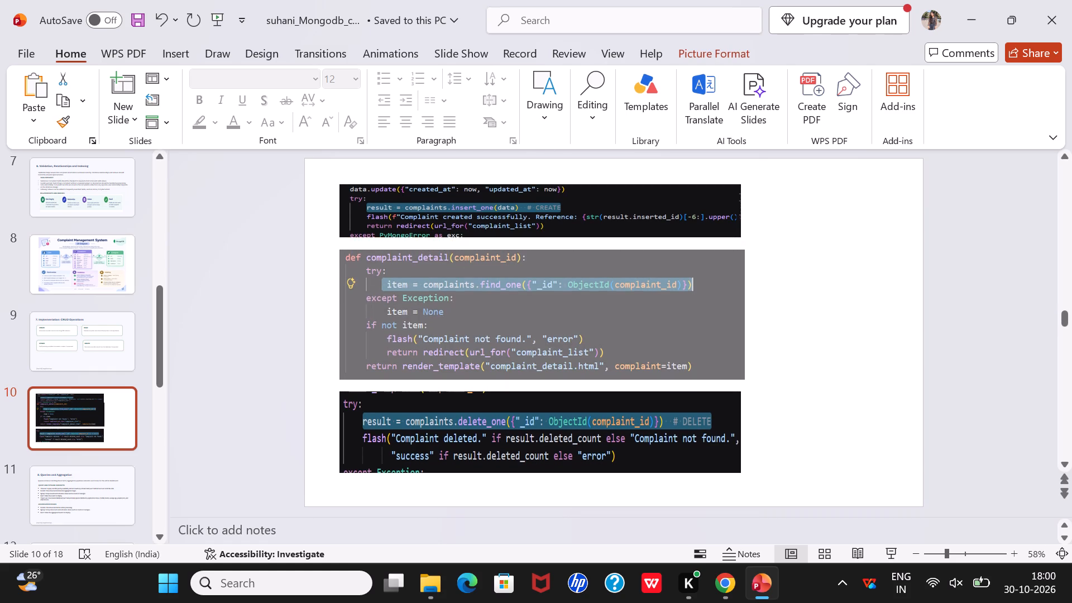
{"action": "left_click_drag", "start_coordinate": [543, 250], "coordinate": [543, 250]}
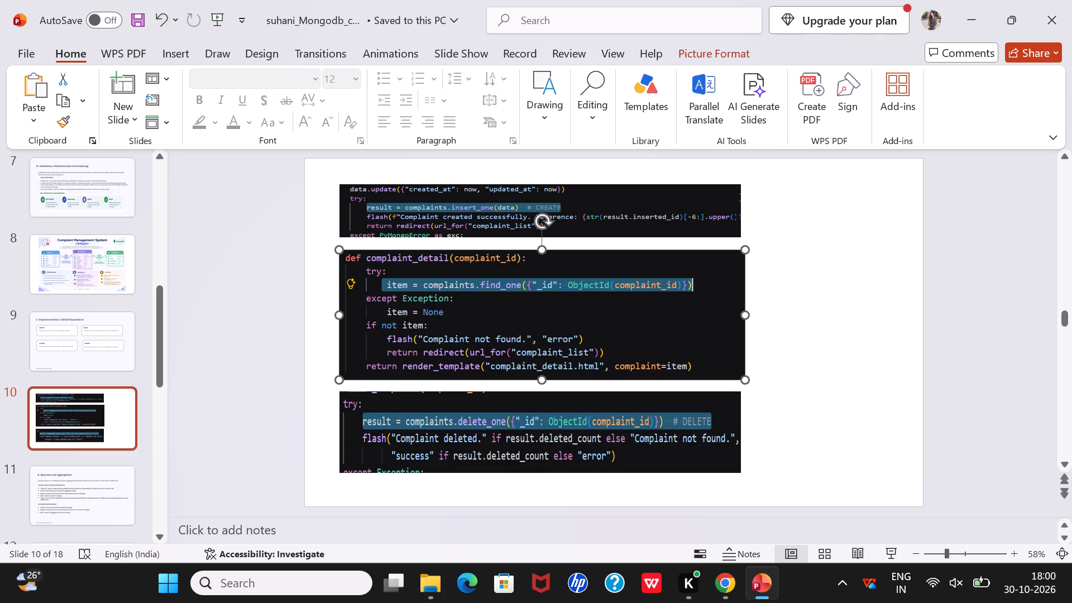
Shift the delete_one and find_one code pictures further down the slide and slightly left, aligning their left edges.
{"action": "left_click_drag", "start_coordinate": [491, 433], "coordinate": [489, 449]}
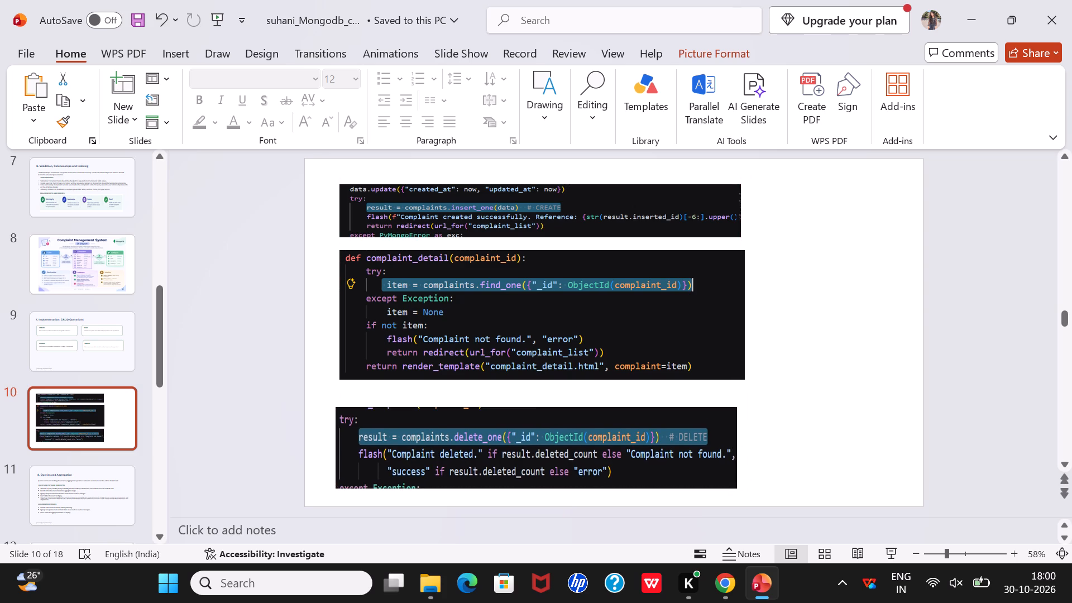
{"action": "left_click_drag", "start_coordinate": [489, 449], "coordinate": [488, 449]}
{"action": "left_click_drag", "start_coordinate": [523, 341], "coordinate": [524, 363]}
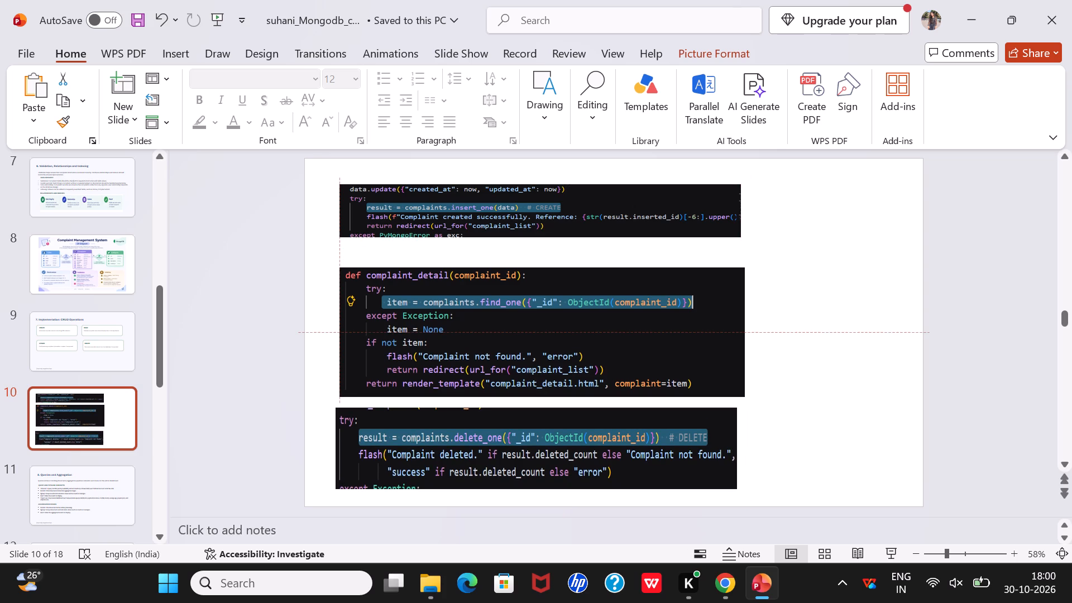
{"action": "left_click_drag", "start_coordinate": [524, 363], "coordinate": [521, 362]}
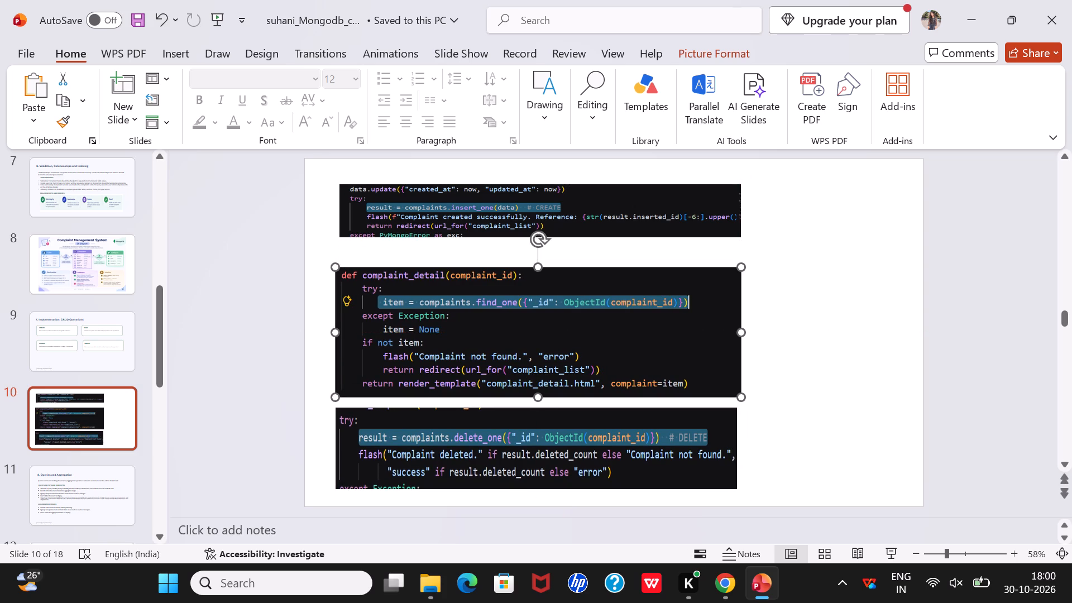
Stretch the insert_one code picture downward and move it slightly left to align with the left edges of the other two pictures.
{"action": "left_click", "coordinate": [535, 214]}
{"action": "left_click_drag", "start_coordinate": [541, 240], "coordinate": [539, 257]}
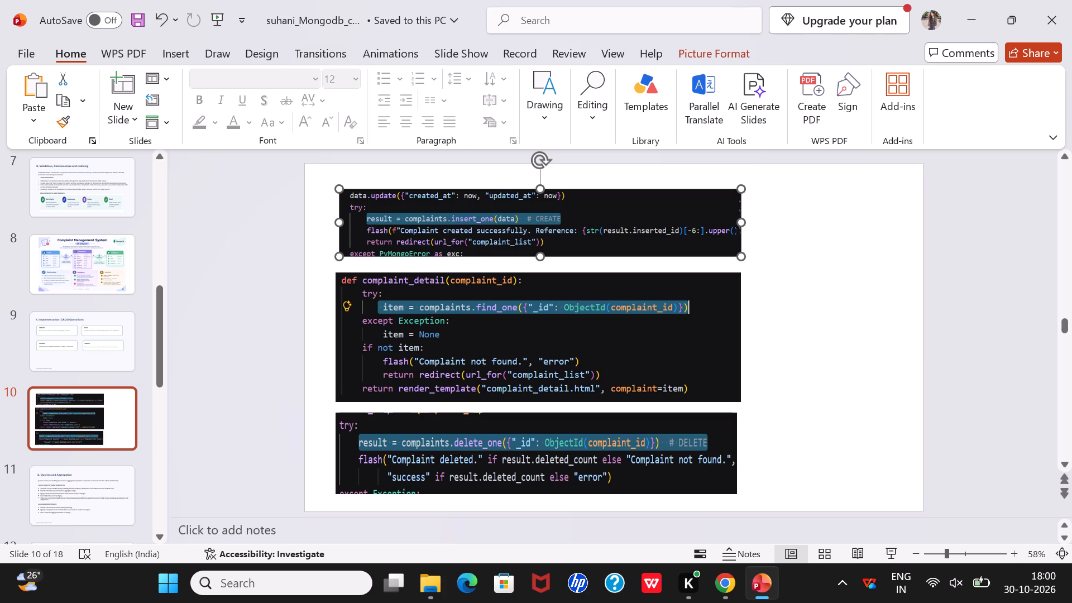
{"action": "left_click", "coordinate": [417, 230]}
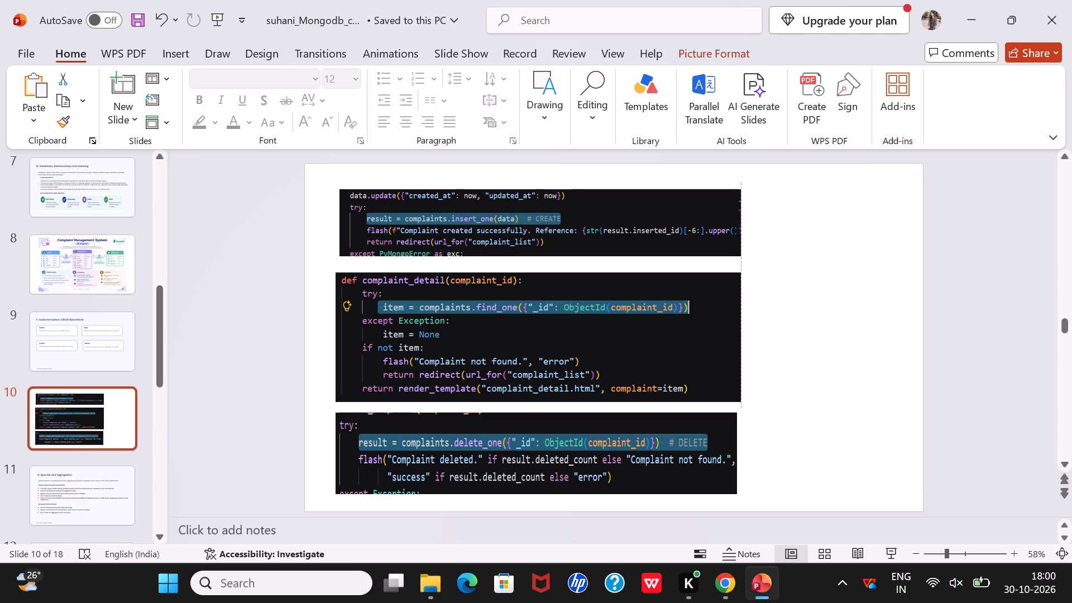
{"action": "left_click", "coordinate": [274, 295]}
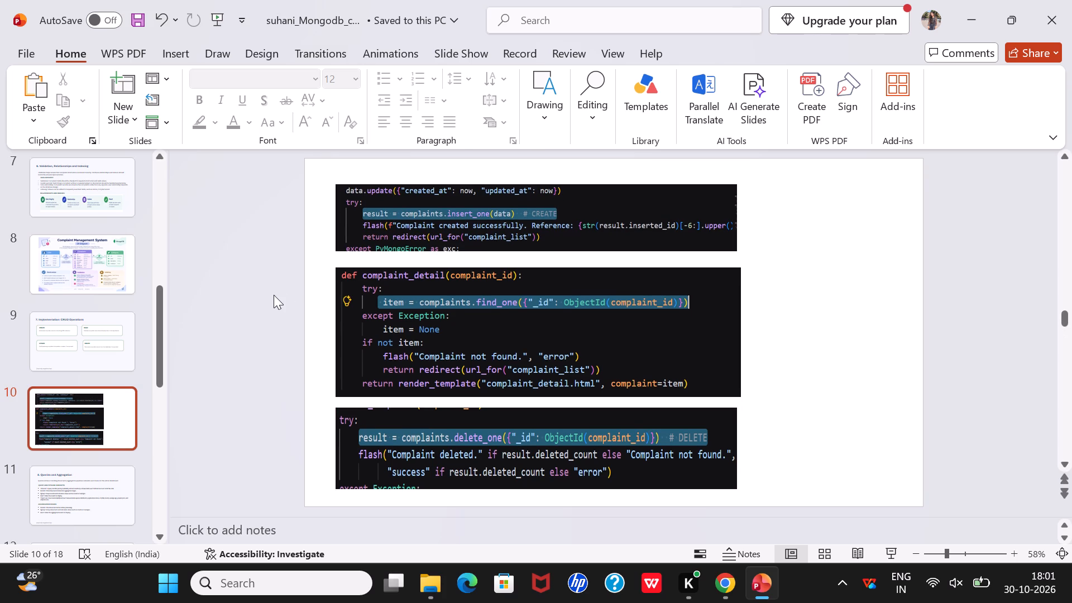
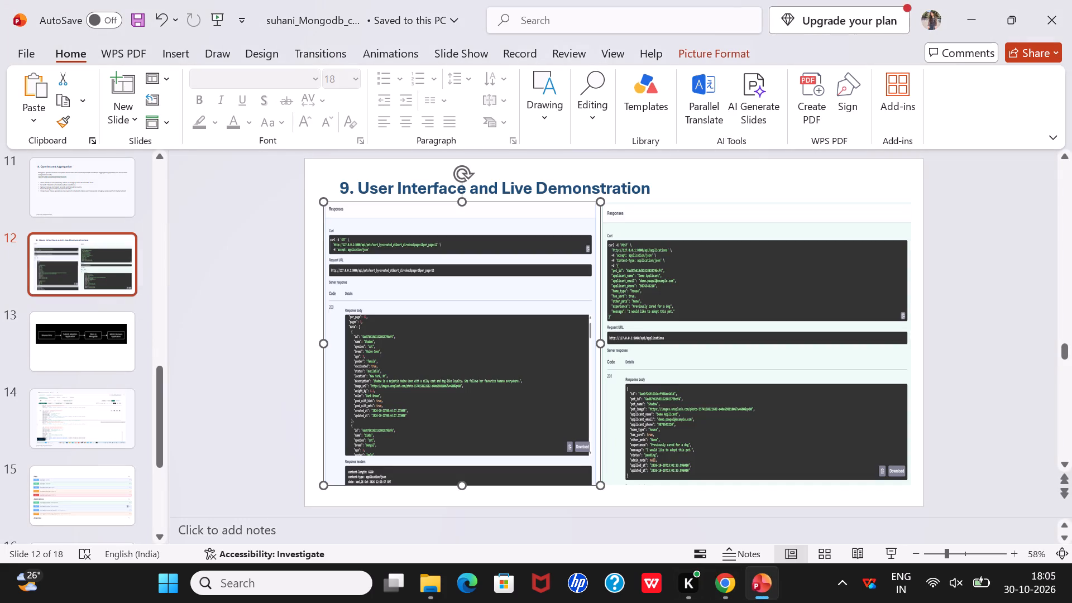
{"action": "left_click", "coordinate": [284, 301]}
{"action": "key", "text": "Down"}
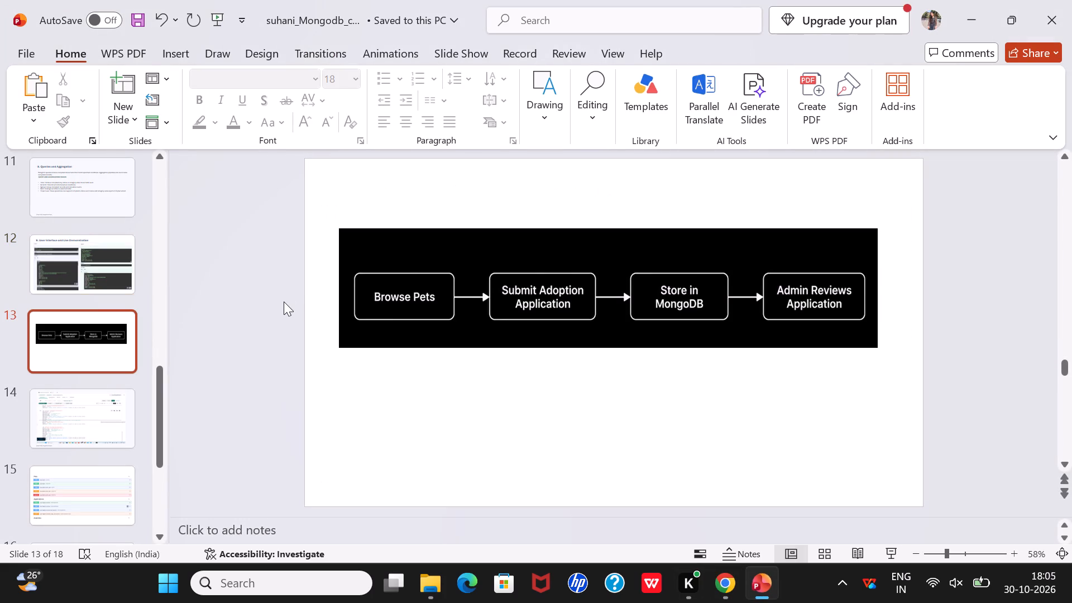
{"action": "key", "text": "Down"}
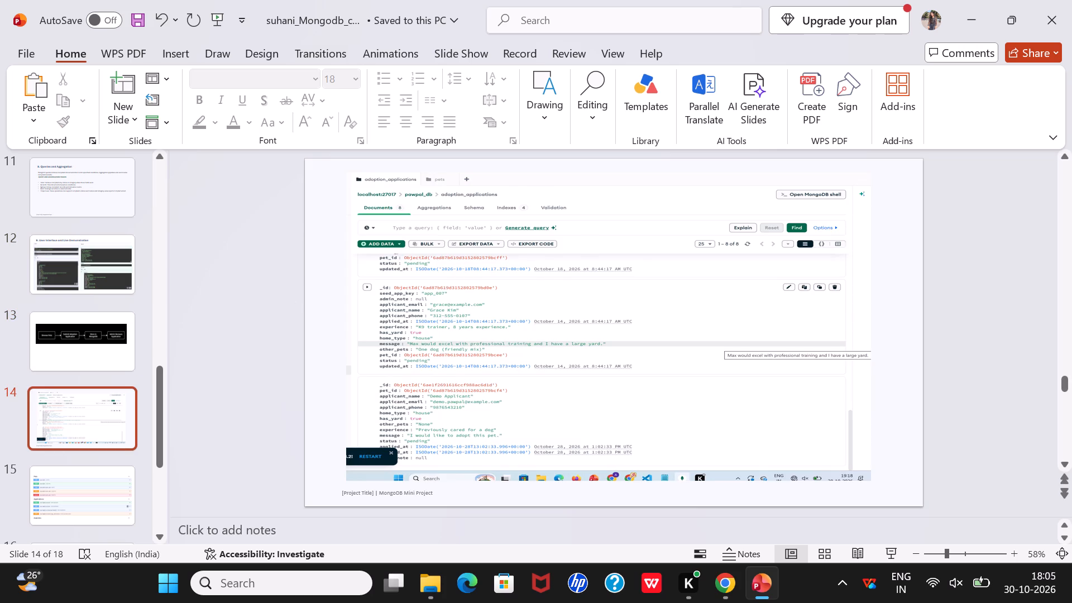
{"action": "key", "text": "Down"}
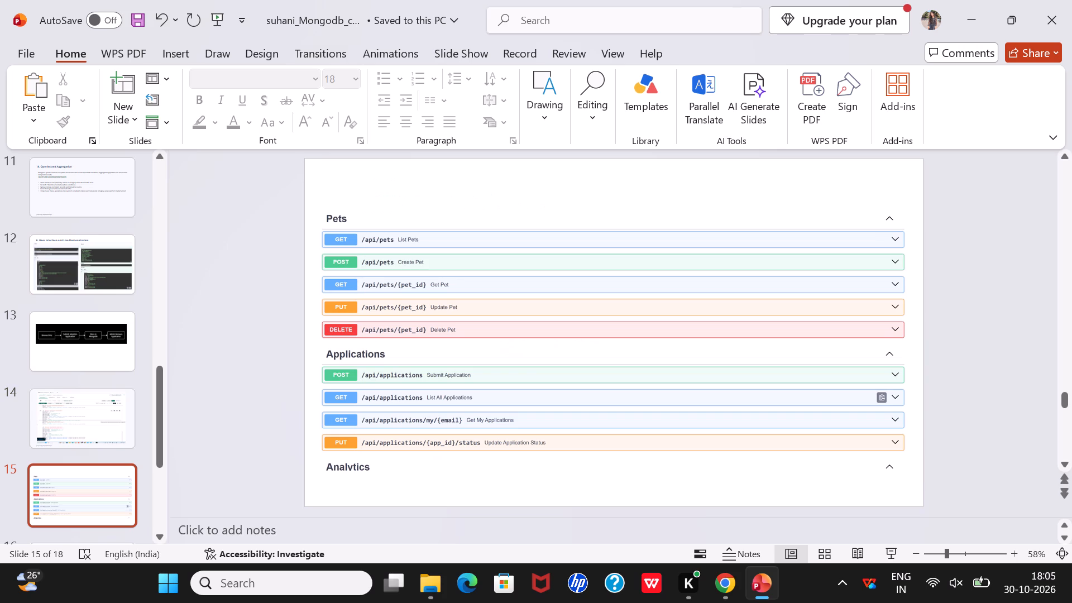
{"action": "key", "text": "Down"}
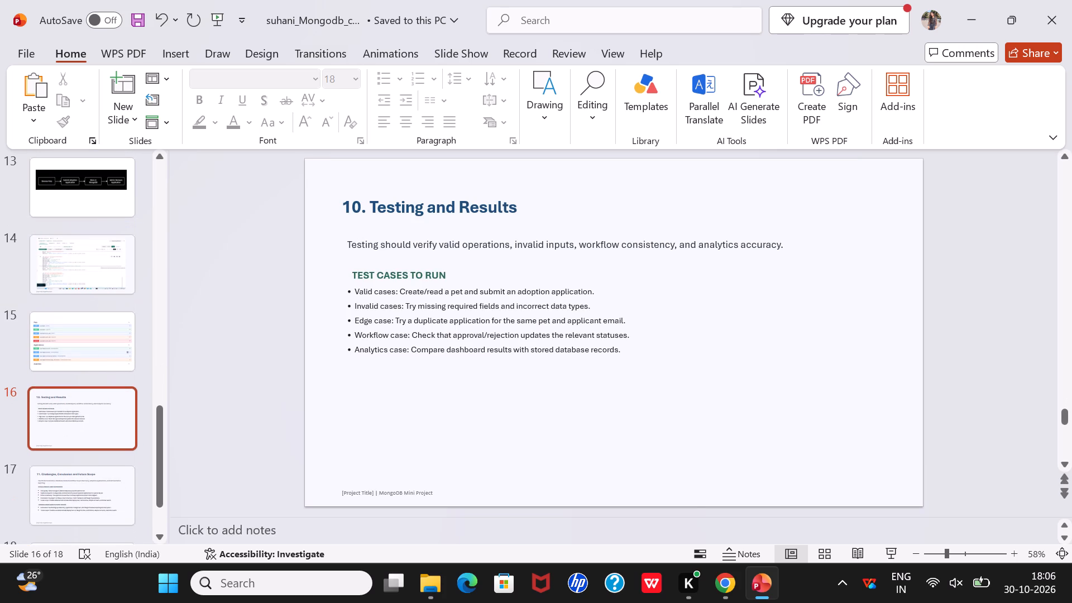
{"action": "key", "text": "Up"}
{"action": "key", "text": "Up"}
{"action": "key", "text": "Up"}
{"action": "key", "text": "Up"}
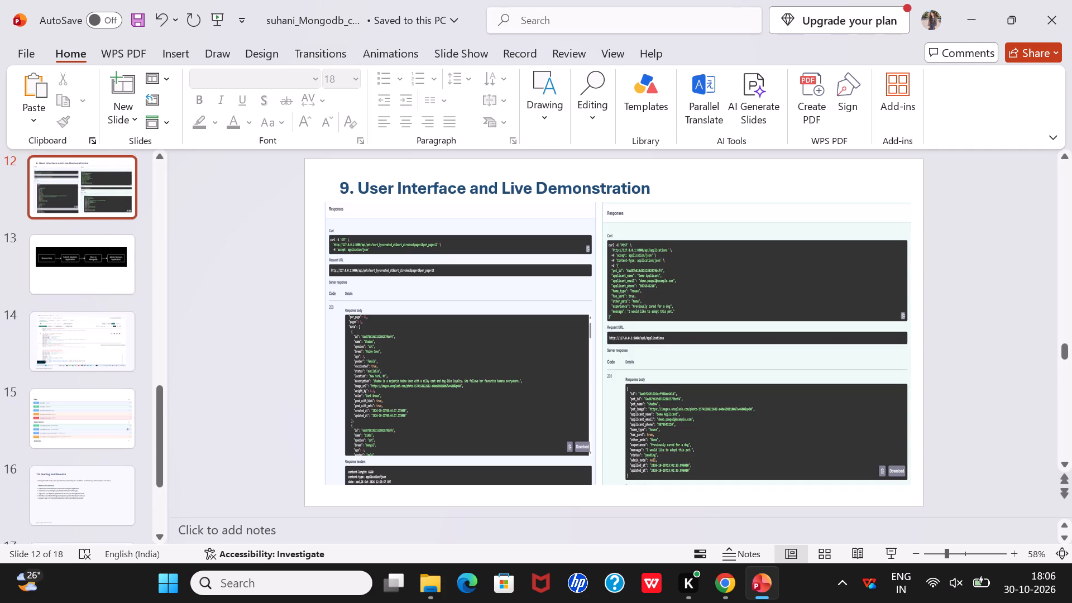
Delete both API response screenshots from slide 12, keeping the User Interface and Live Demonstration heading.
{"action": "left_click", "coordinate": [447, 323]}
{"action": "key", "text": "Delete"}
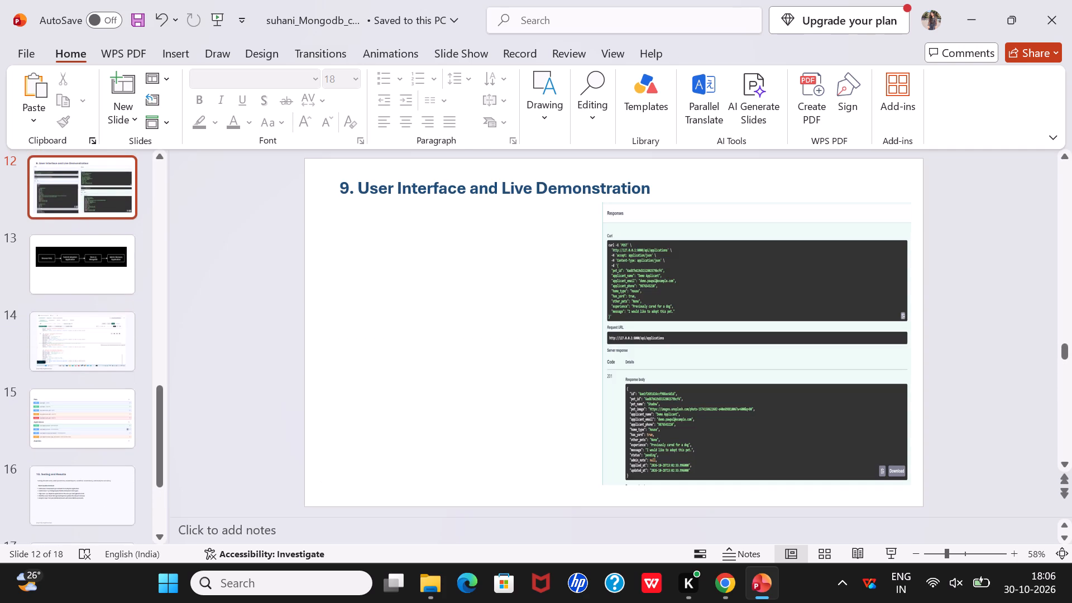
{"action": "left_click", "coordinate": [653, 339]}
{"action": "key", "text": "Delete"}
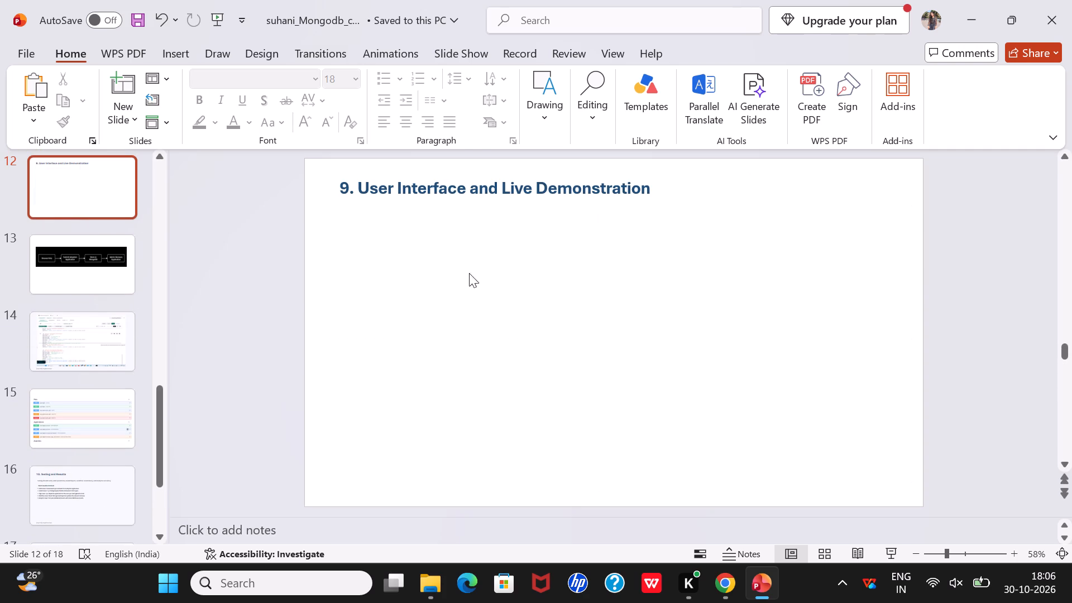
Insert the picture "Screenshot 2026-10-29 130652.png" from the Screenshots folder onto slide 12.
{"action": "left_click", "coordinate": [176, 58]}
{"action": "left_click", "coordinate": [140, 120]}
{"action": "left_click", "coordinate": [161, 171]}
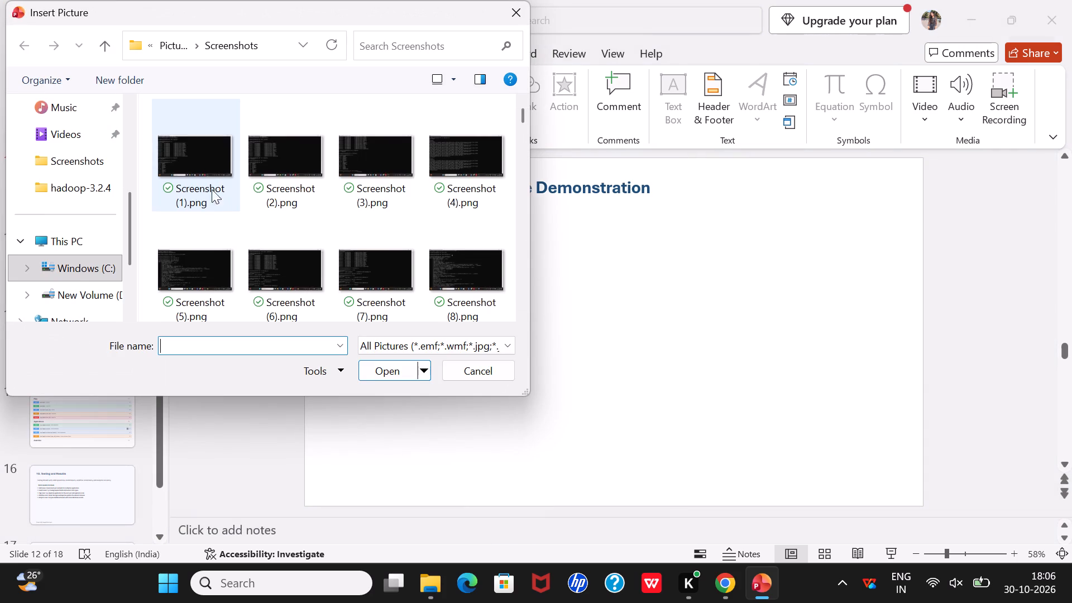
{"action": "left_click_drag", "start_coordinate": [523, 117], "coordinate": [522, 338]}
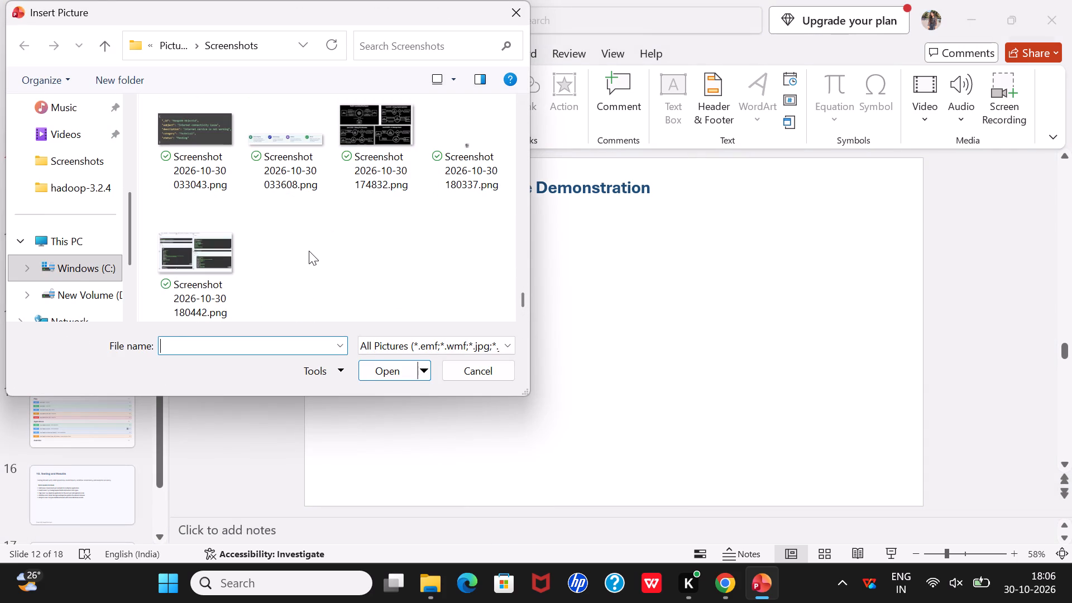
{"action": "scroll", "coordinate": [309, 251], "scroll_direction": "up", "scroll_amount": 1}
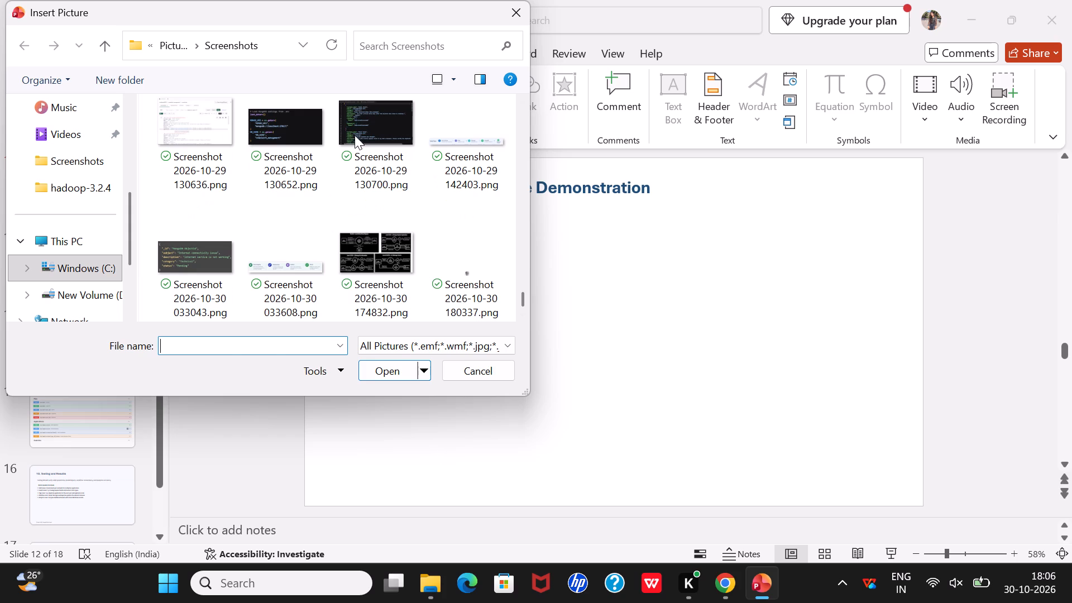
{"action": "left_click", "coordinate": [355, 135]}
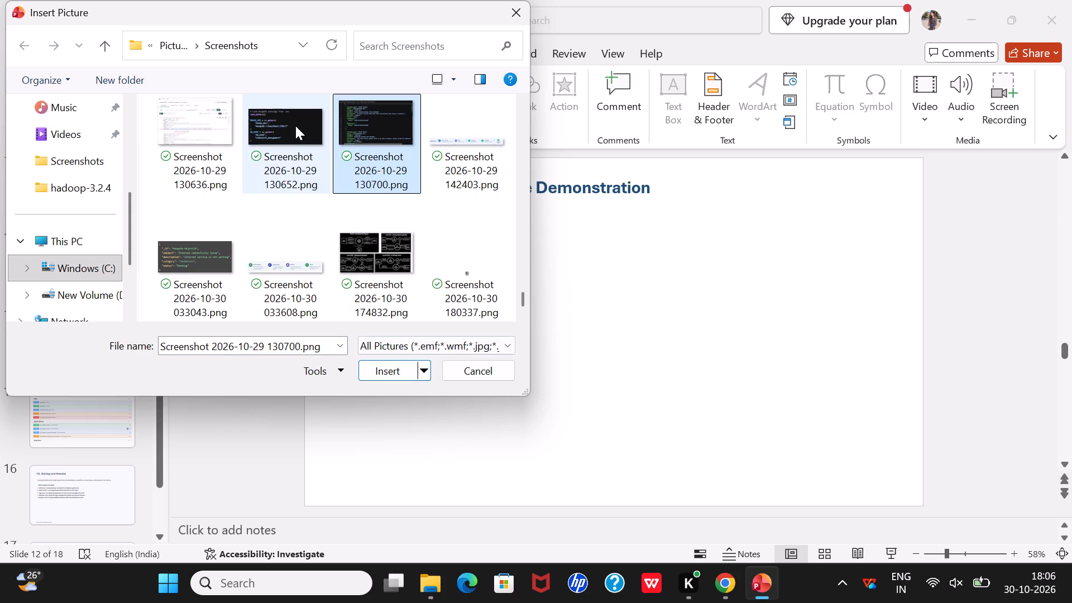
{"action": "left_click", "coordinate": [295, 126]}
{"action": "left_click", "coordinate": [393, 376]}
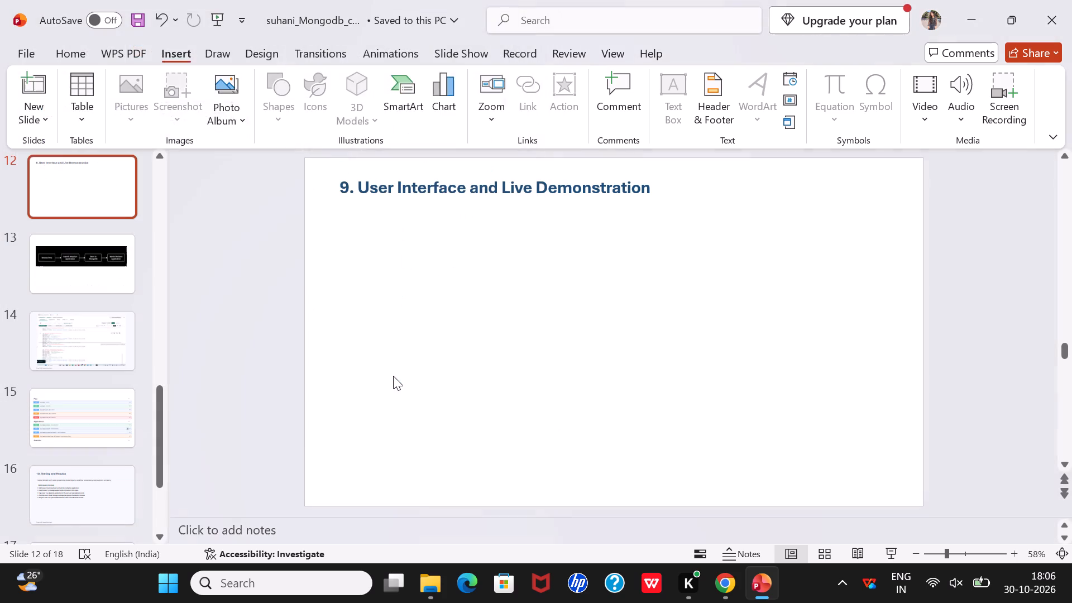
Place the MongoDB settings code picture beneath the heading in the slide's left half and stretch its height to about 12.8 cm.
{"action": "left_click_drag", "start_coordinate": [609, 339], "coordinate": [457, 280]}
{"action": "left_click_drag", "start_coordinate": [461, 334], "coordinate": [462, 337]}
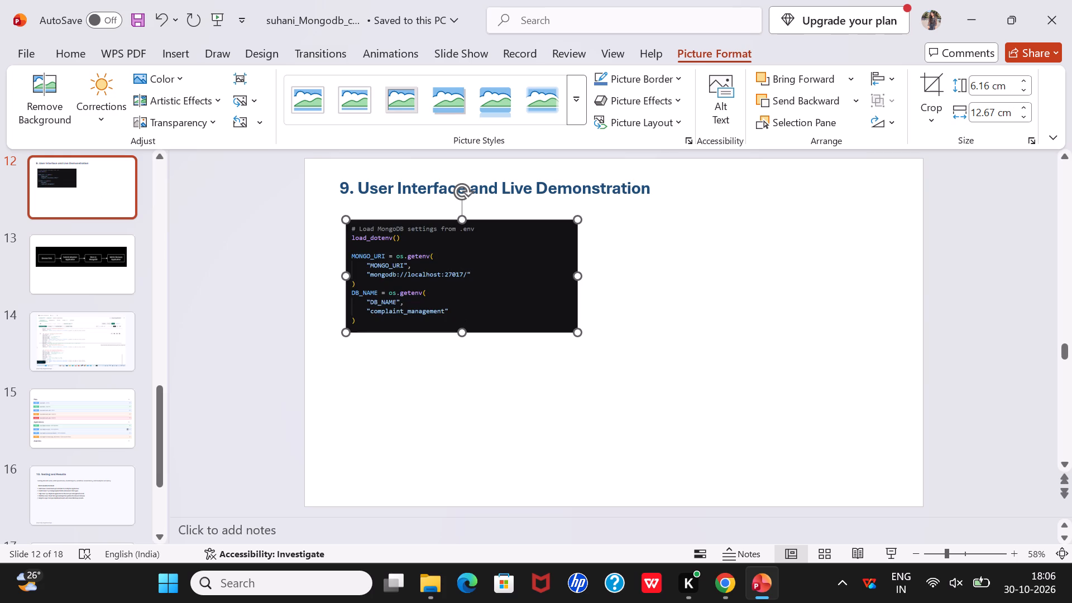
{"action": "left_click_drag", "start_coordinate": [462, 337], "coordinate": [467, 453]}
{"action": "left_click", "coordinate": [278, 295]}
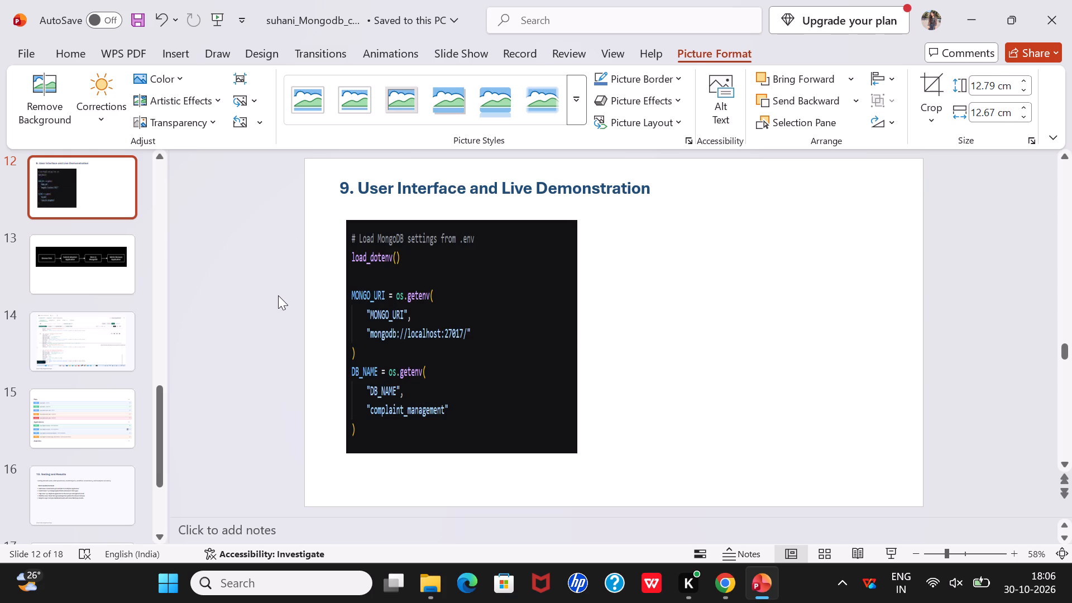
Insert the picture "Screenshot 2026-10-29 130700.png" from the Screenshots folder onto slide 12.
{"action": "left_click", "coordinate": [170, 58]}
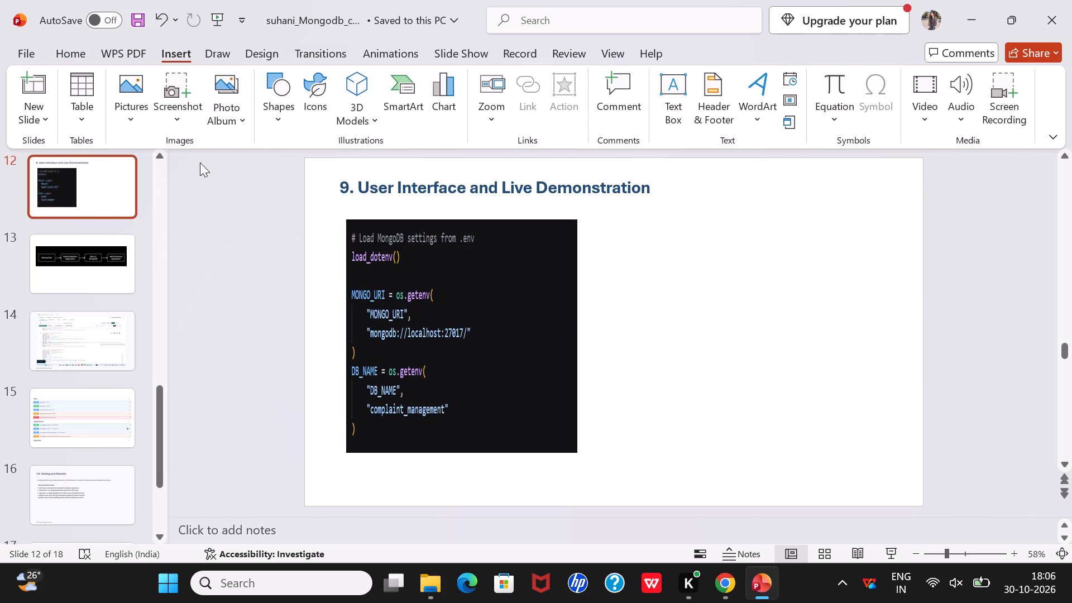
{"action": "left_click", "coordinate": [133, 117]}
{"action": "left_click", "coordinate": [174, 175]}
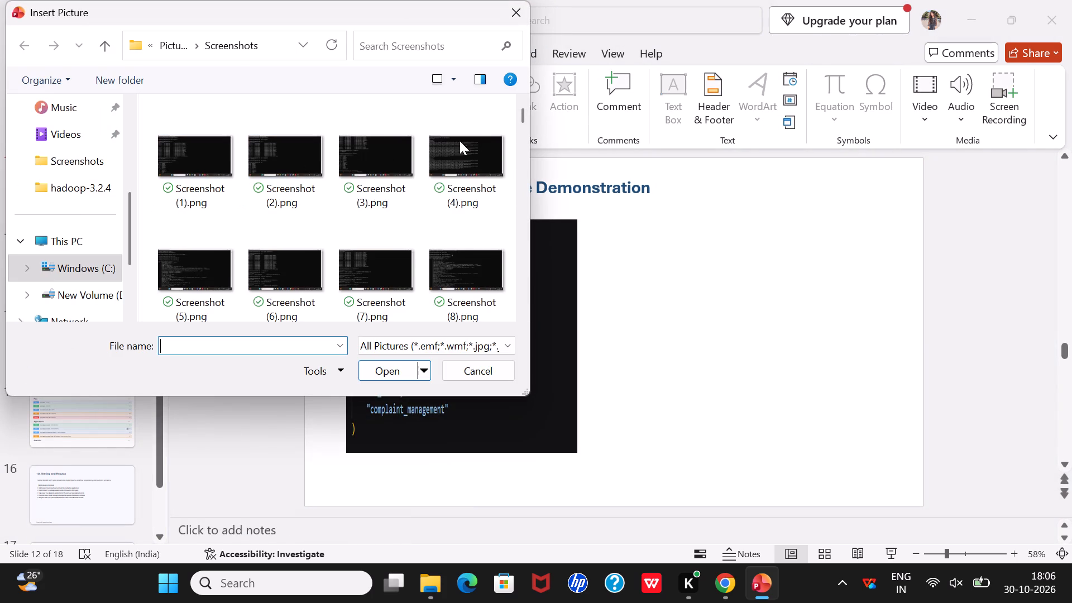
{"action": "left_click_drag", "start_coordinate": [524, 108], "coordinate": [520, 348]}
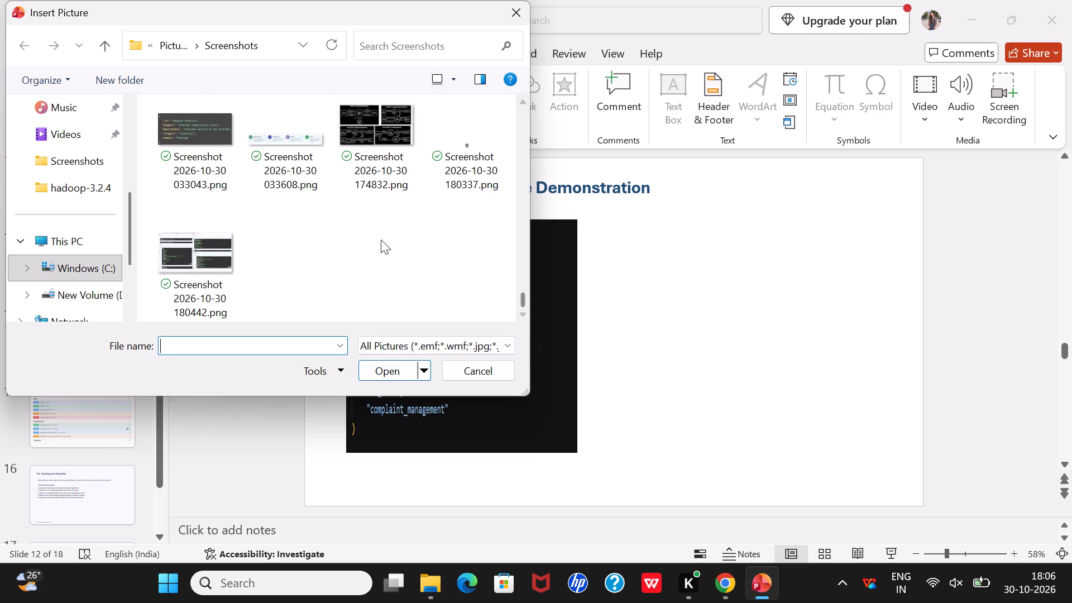
{"action": "scroll", "coordinate": [322, 183], "scroll_direction": "up", "scroll_amount": 1}
{"action": "left_click", "coordinate": [375, 149]}
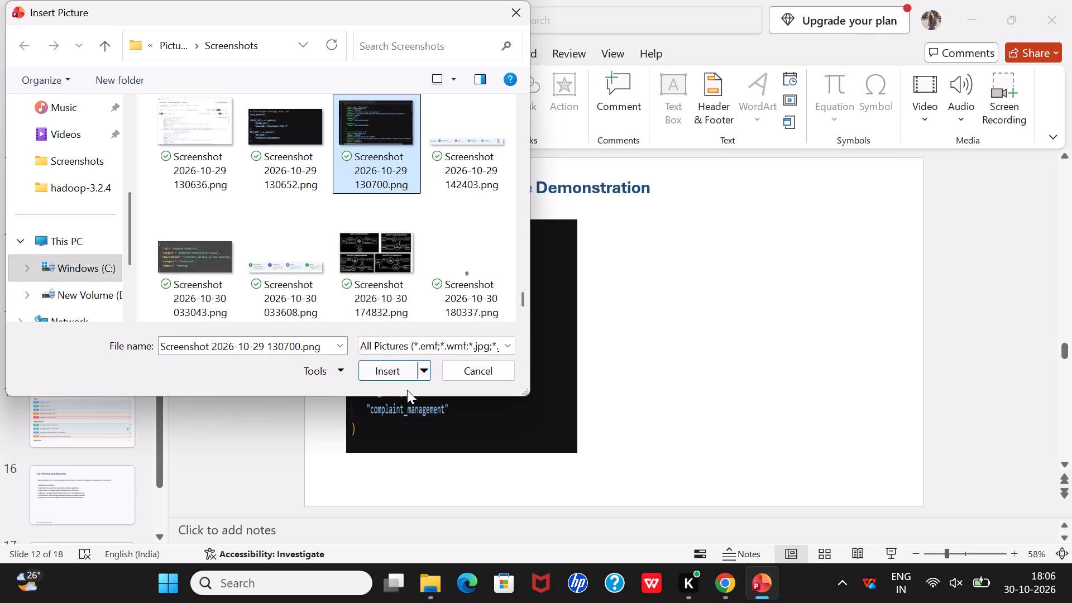
{"action": "left_click", "coordinate": [395, 374]}
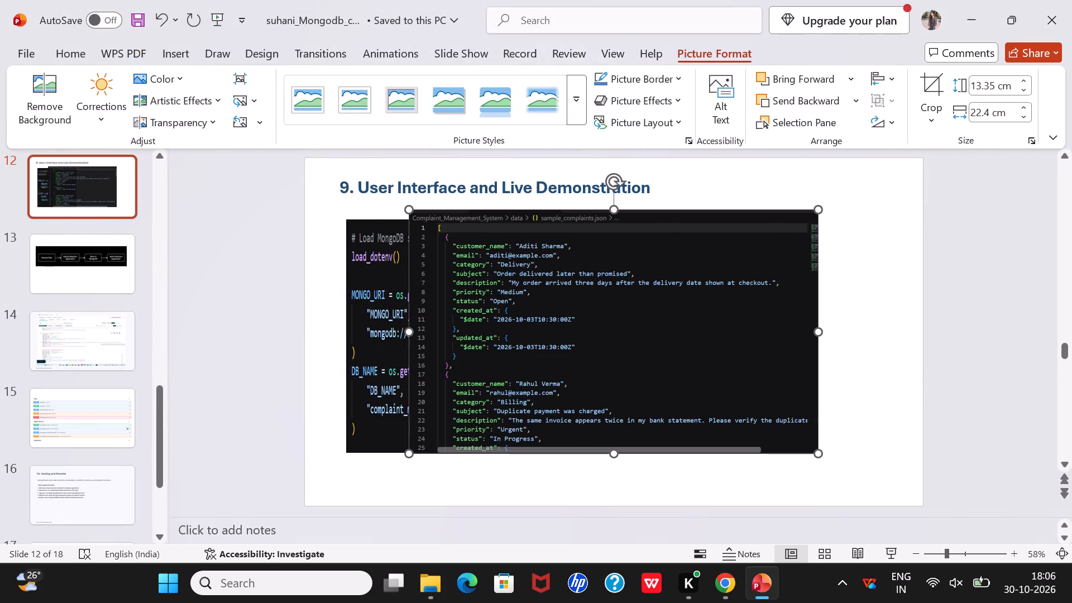
Resize the sample complaints JSON picture to about 15.8 cm high by 13.9 cm wide and place it beside the settings code picture.
{"action": "left_click", "coordinate": [668, 366]}
{"action": "left_click_drag", "start_coordinate": [668, 366], "coordinate": [819, 353]}
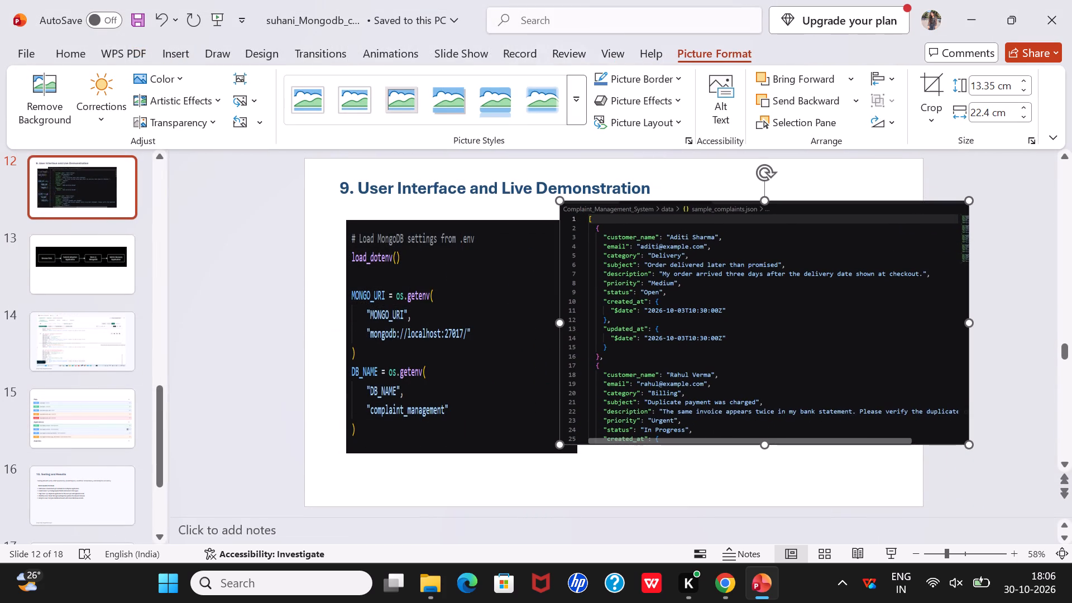
{"action": "left_click_drag", "start_coordinate": [969, 322], "coordinate": [830, 344]}
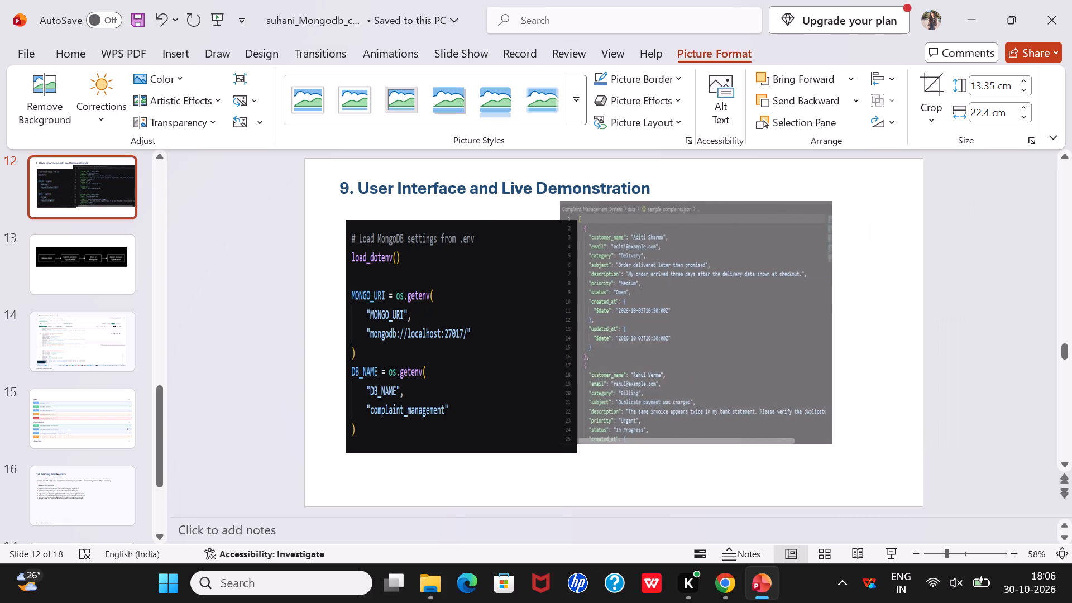
{"action": "left_click_drag", "start_coordinate": [830, 344], "coordinate": [814, 348]}
{"action": "left_click_drag", "start_coordinate": [691, 299], "coordinate": [729, 300]}
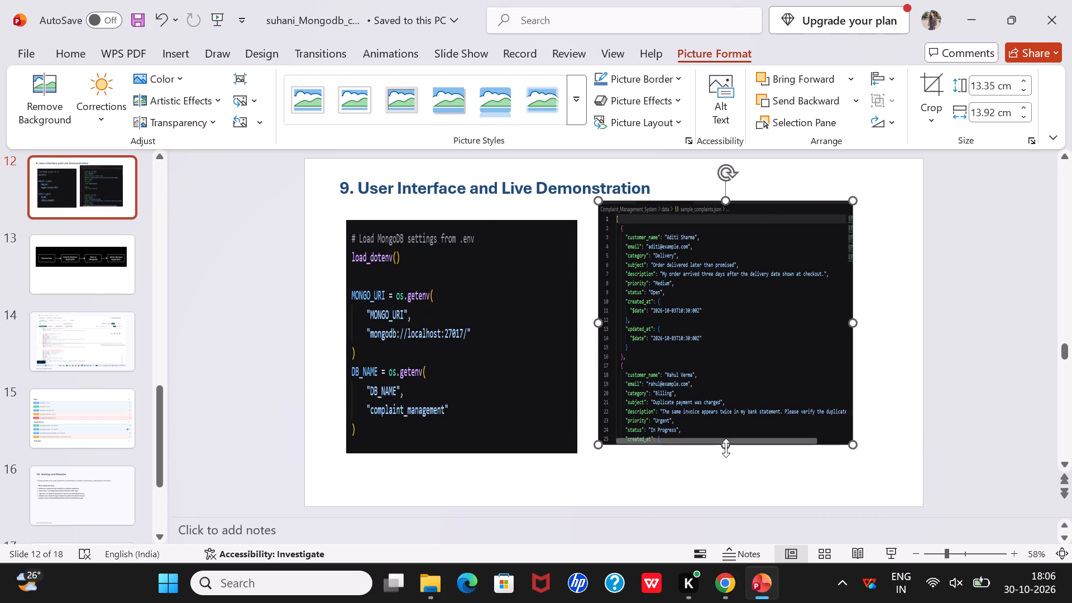
{"action": "left_click_drag", "start_coordinate": [726, 448], "coordinate": [730, 487]}
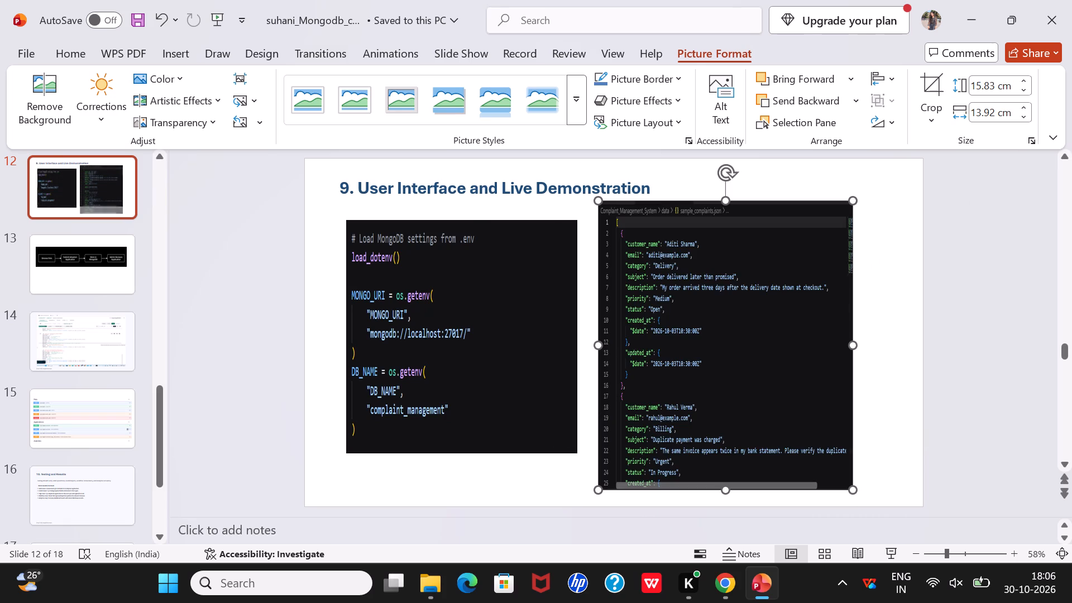
{"action": "left_click_drag", "start_coordinate": [734, 404], "coordinate": [730, 413]}
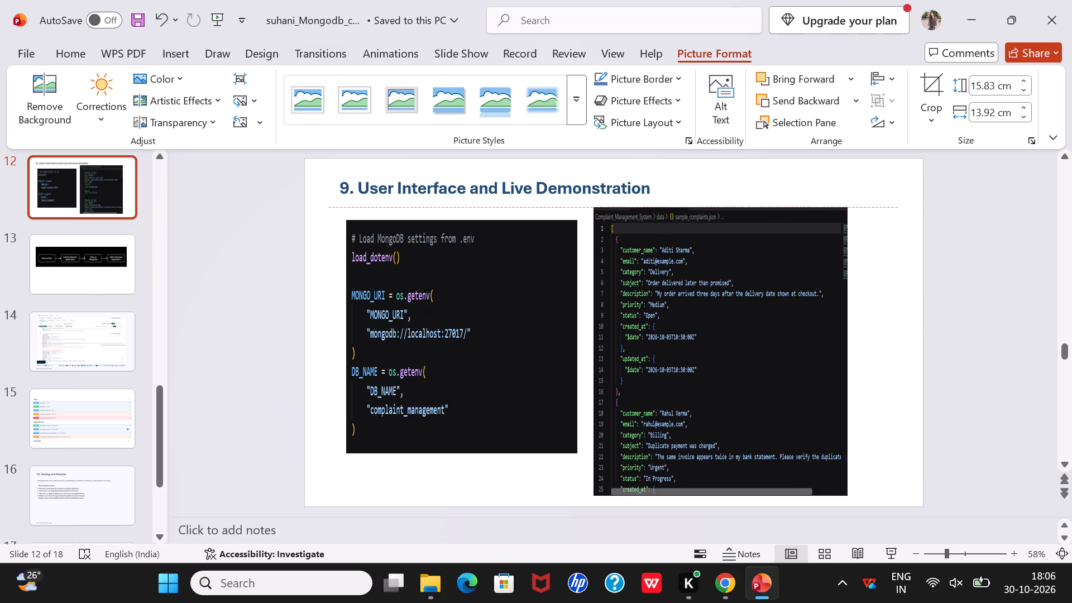
{"action": "left_click_drag", "start_coordinate": [730, 413], "coordinate": [730, 413]}
{"action": "left_click", "coordinate": [538, 409]}
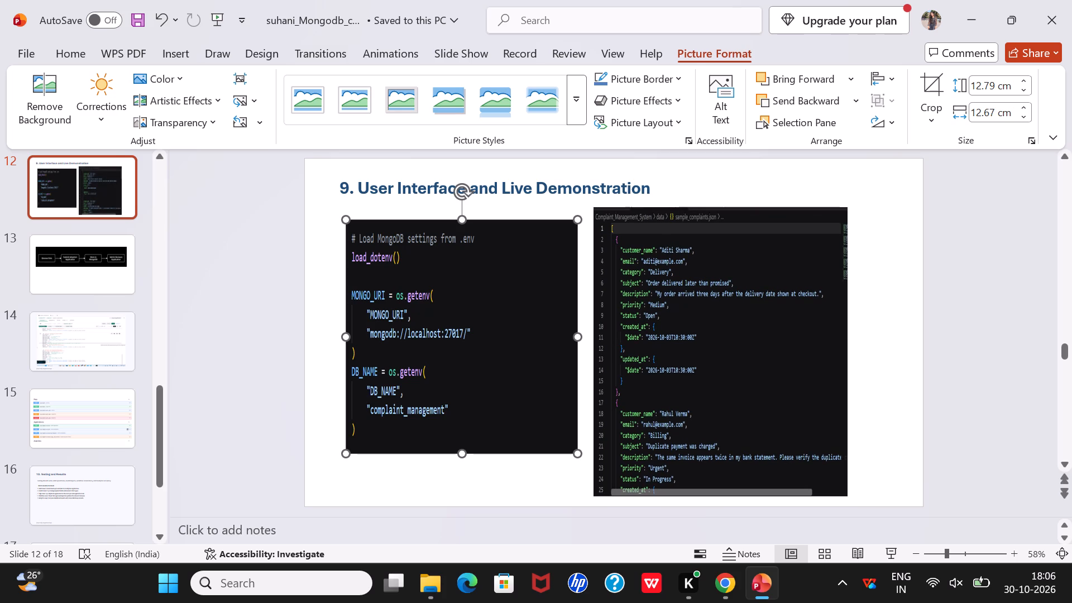
{"action": "left_click", "coordinate": [293, 336]}
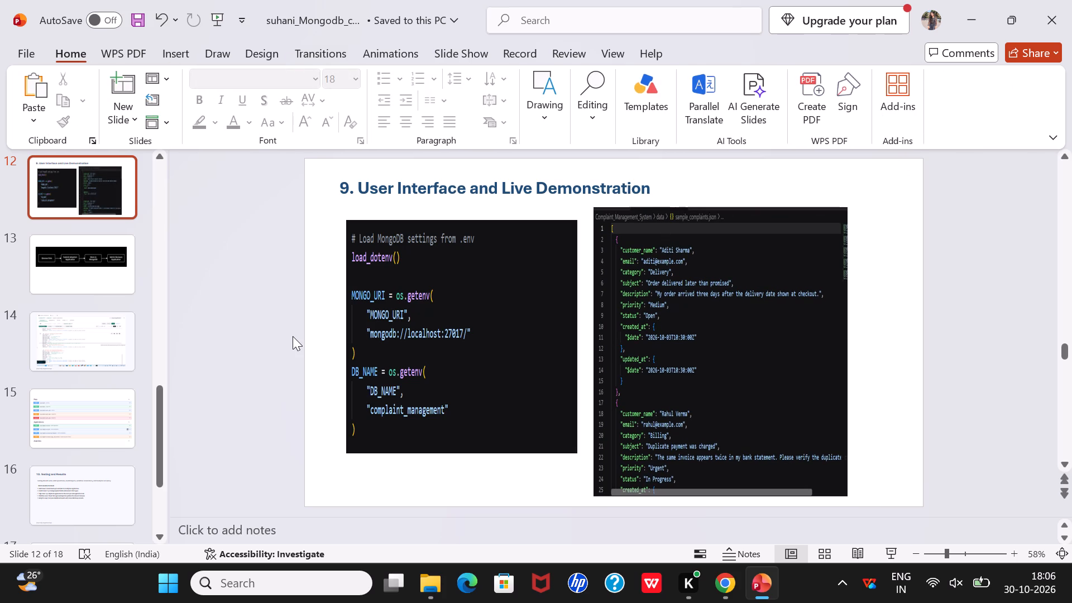
{"action": "left_click", "coordinate": [293, 336]}
Delete the pet adoption workflow picture on slide 13, and delete the emptied slide as well.
{"action": "key", "text": "Down"}
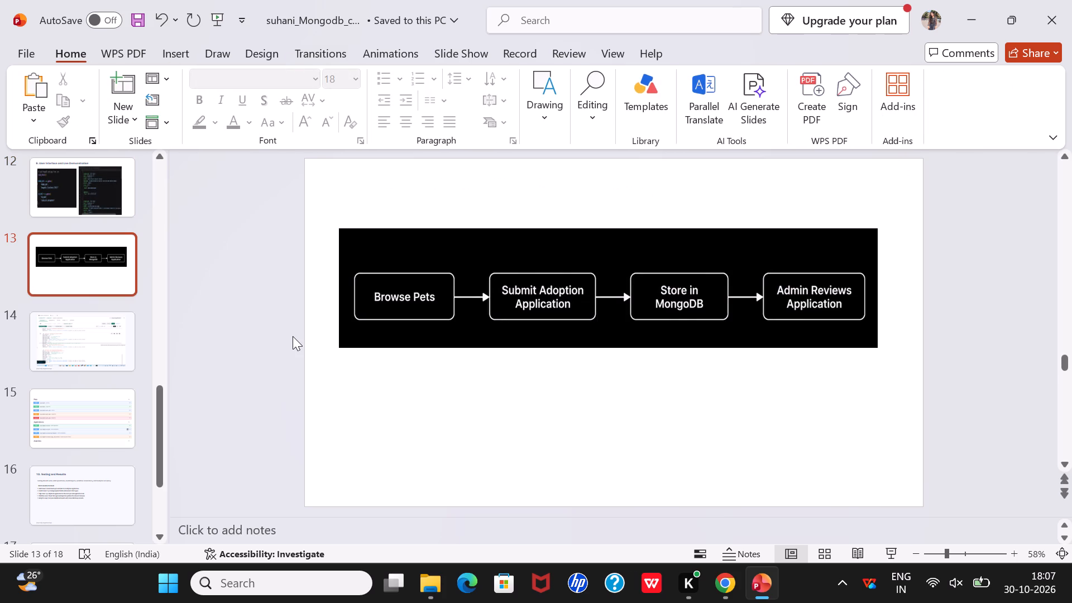
{"action": "left_click", "coordinate": [655, 272]}
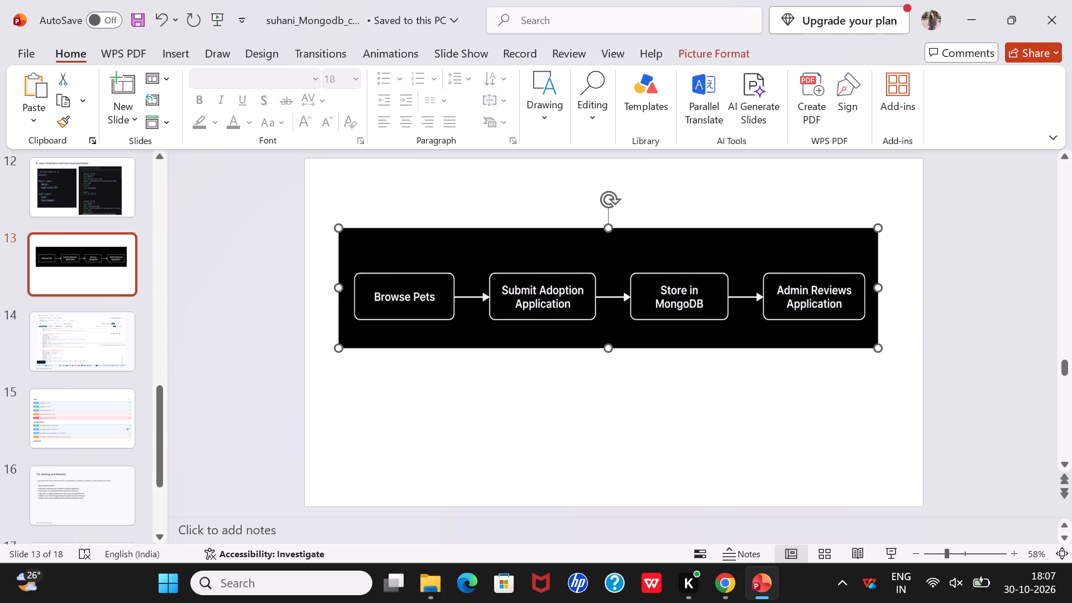
{"action": "key", "text": "Delete"}
{"action": "right_click", "coordinate": [655, 272]}
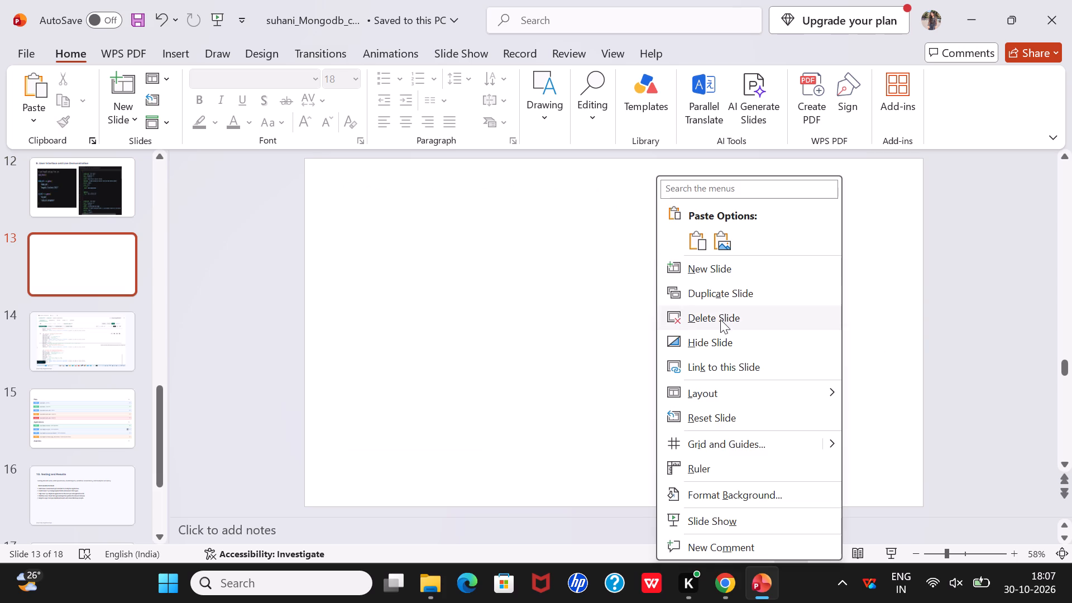
{"action": "left_click", "coordinate": [725, 326]}
Replace the adoption applications picture on slide 13 with "Screenshot 2026-10-29 130636.png" from the Screenshots folder.
{"action": "left_click", "coordinate": [555, 313]}
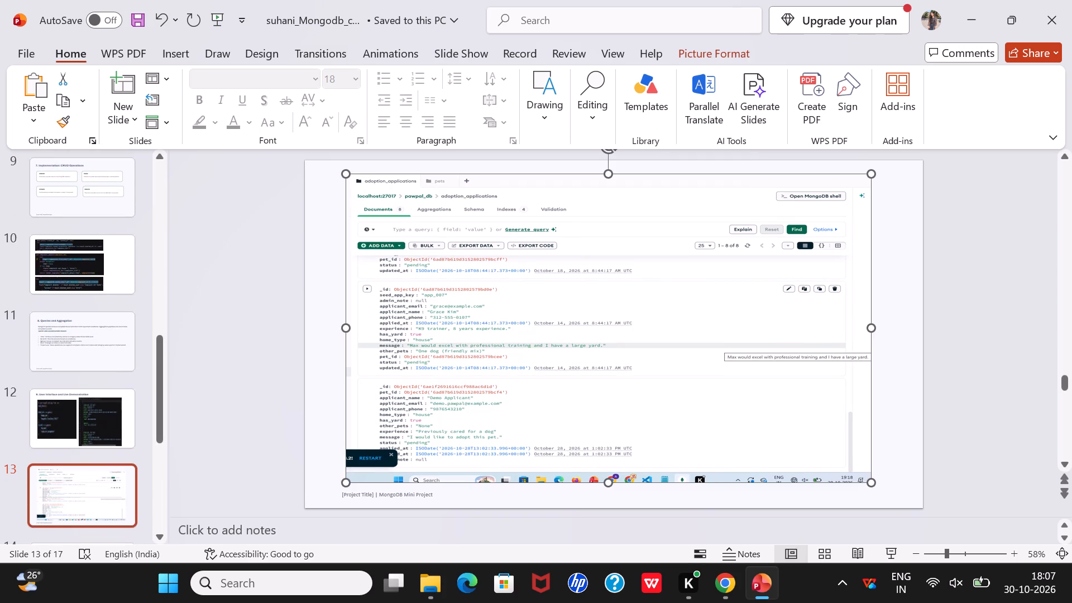
{"action": "key", "text": "Delete"}
{"action": "left_click", "coordinate": [178, 50]}
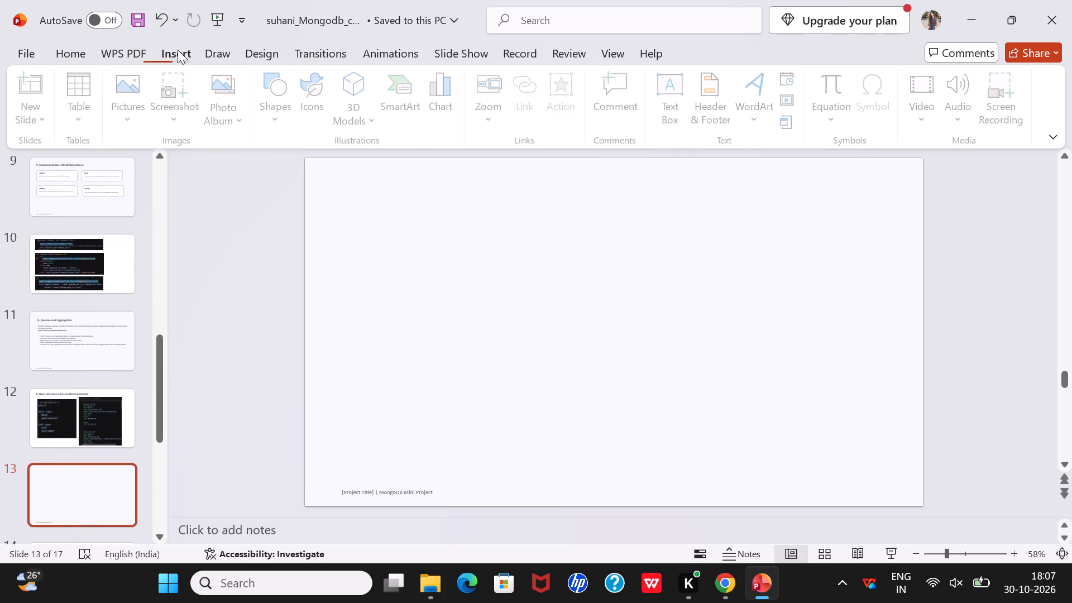
{"action": "left_click", "coordinate": [126, 117]}
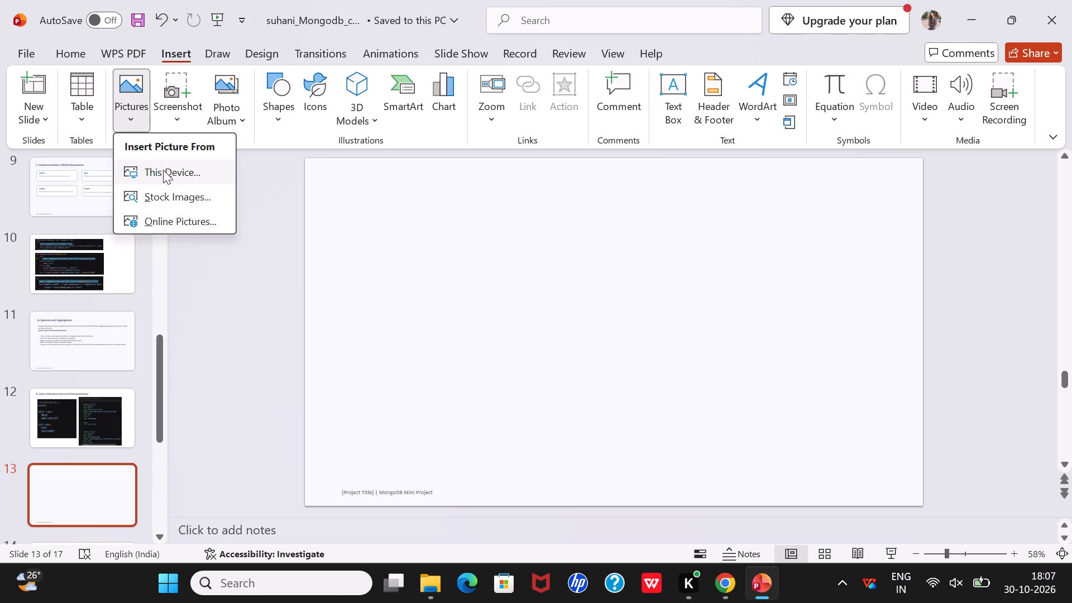
{"action": "left_click", "coordinate": [163, 170]}
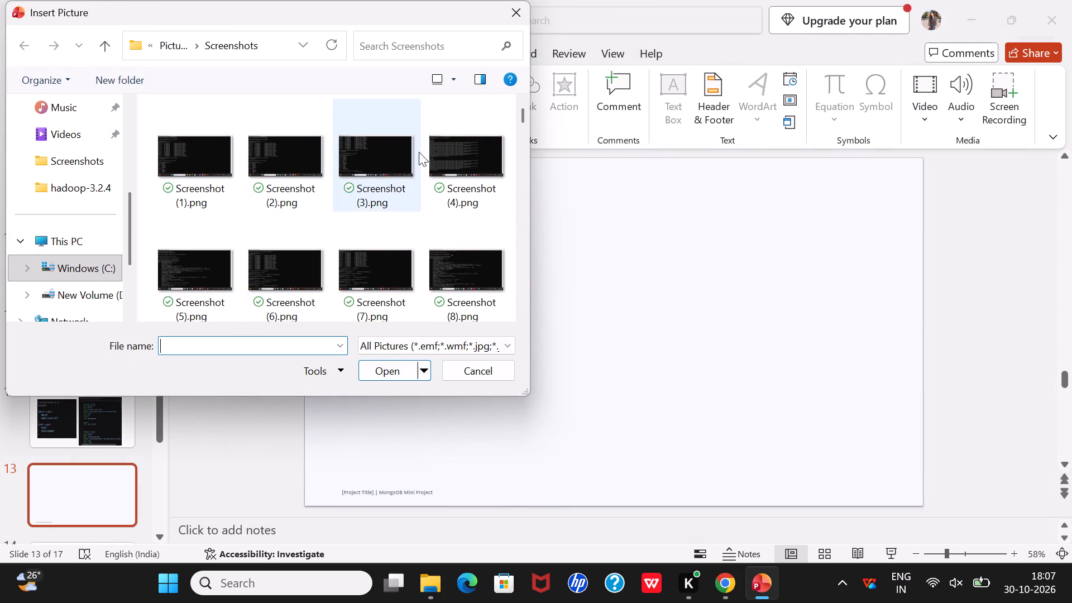
{"action": "left_click_drag", "start_coordinate": [523, 114], "coordinate": [510, 304]}
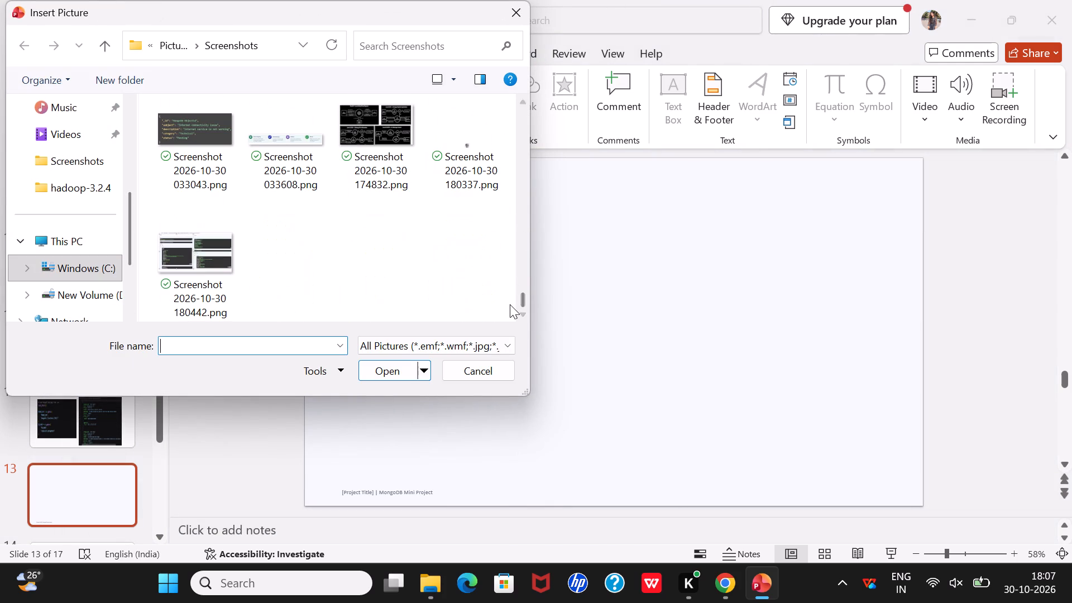
{"action": "scroll", "coordinate": [356, 238], "scroll_direction": "up", "scroll_amount": 1}
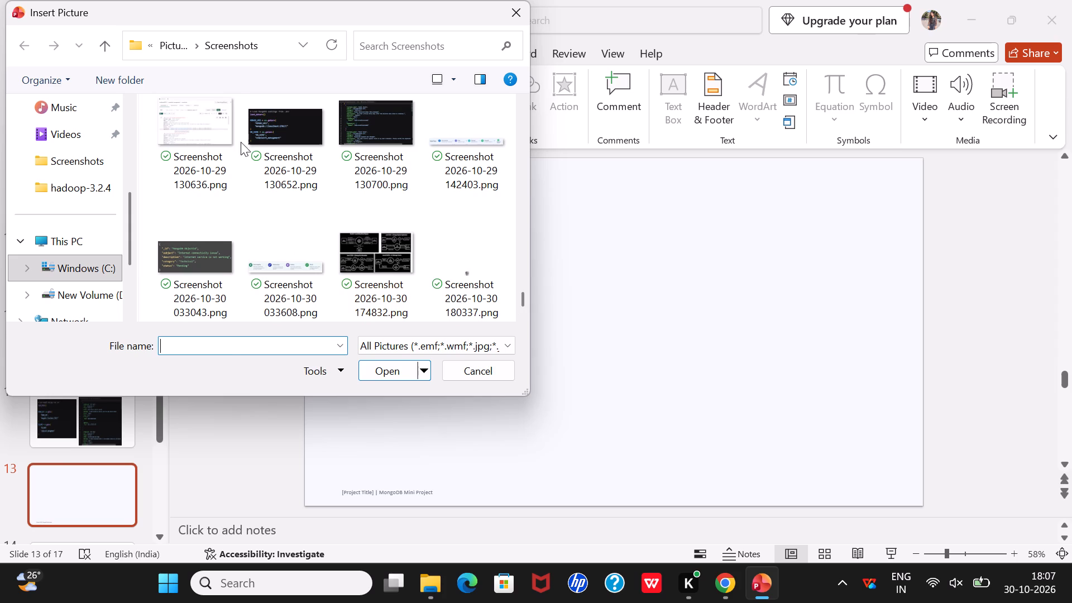
{"action": "left_click", "coordinate": [226, 130]}
{"action": "left_click", "coordinate": [390, 373]}
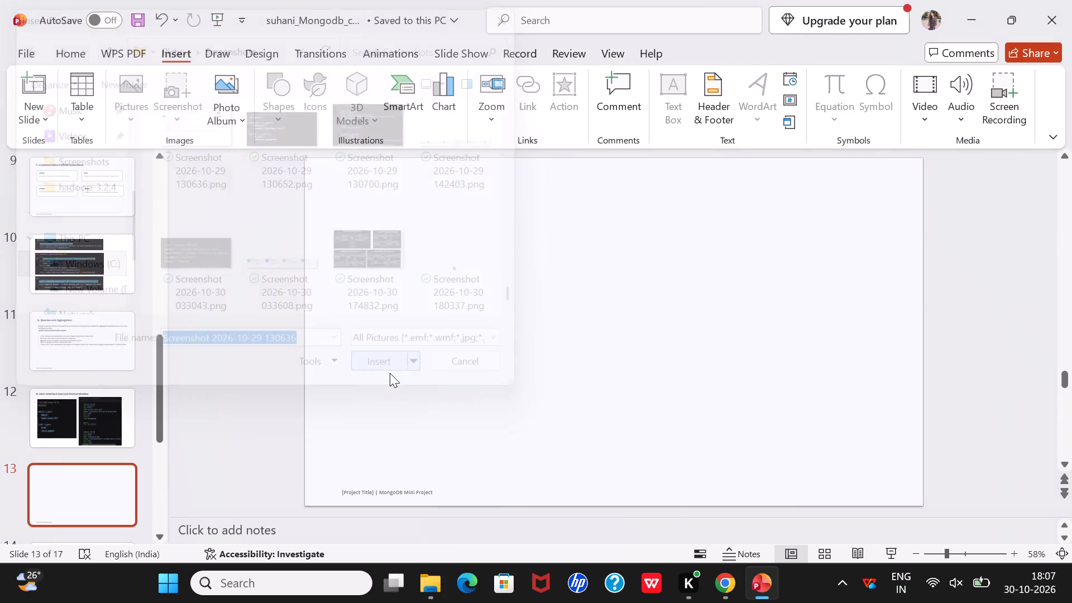
{"action": "left_click", "coordinate": [259, 333]}
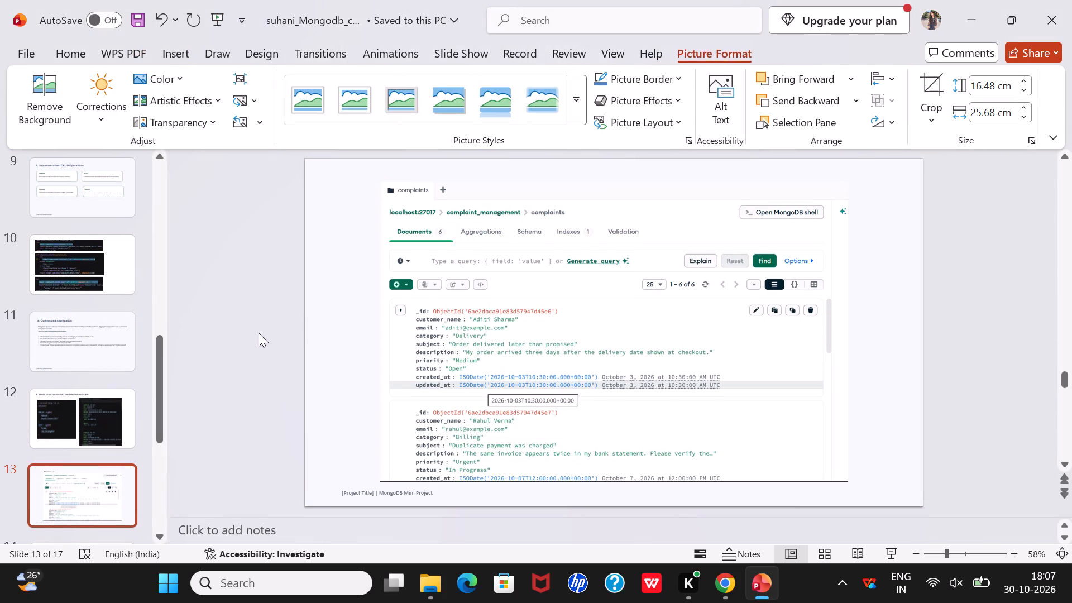
Go to slide 14, search the computer for "MONGO" and launch MongoDB Compass.
{"action": "key", "text": "Down"}
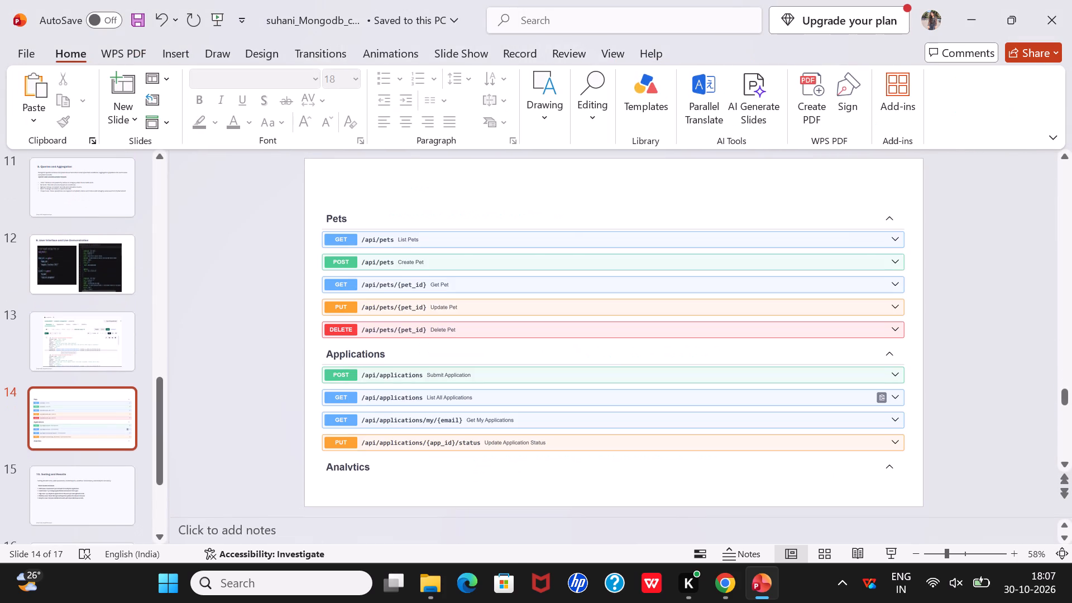
{"action": "left_click", "coordinate": [232, 591]}
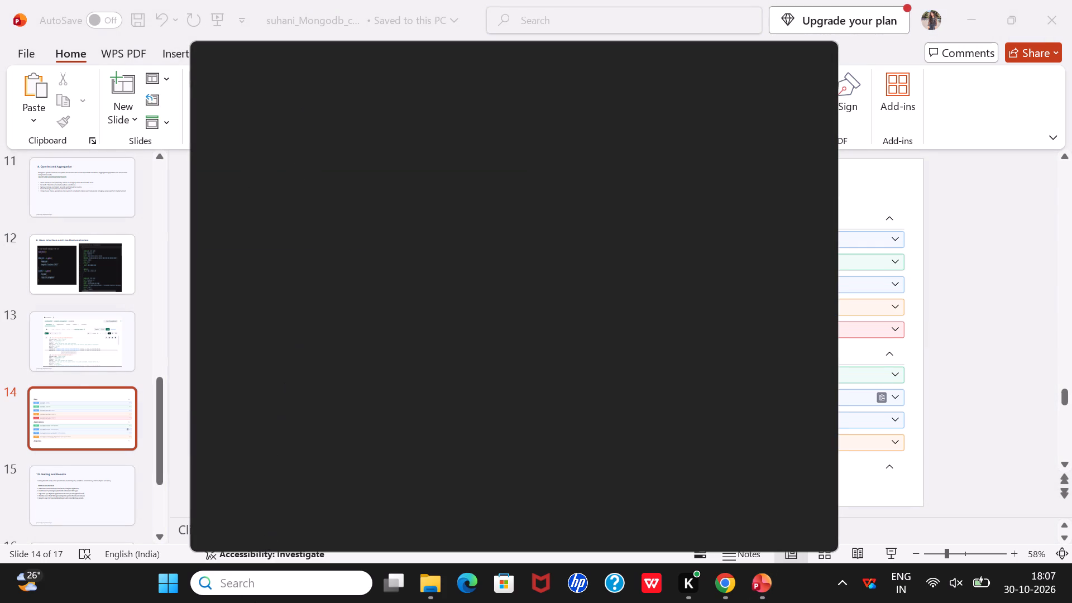
{"action": "left_click", "coordinate": [165, 595]}
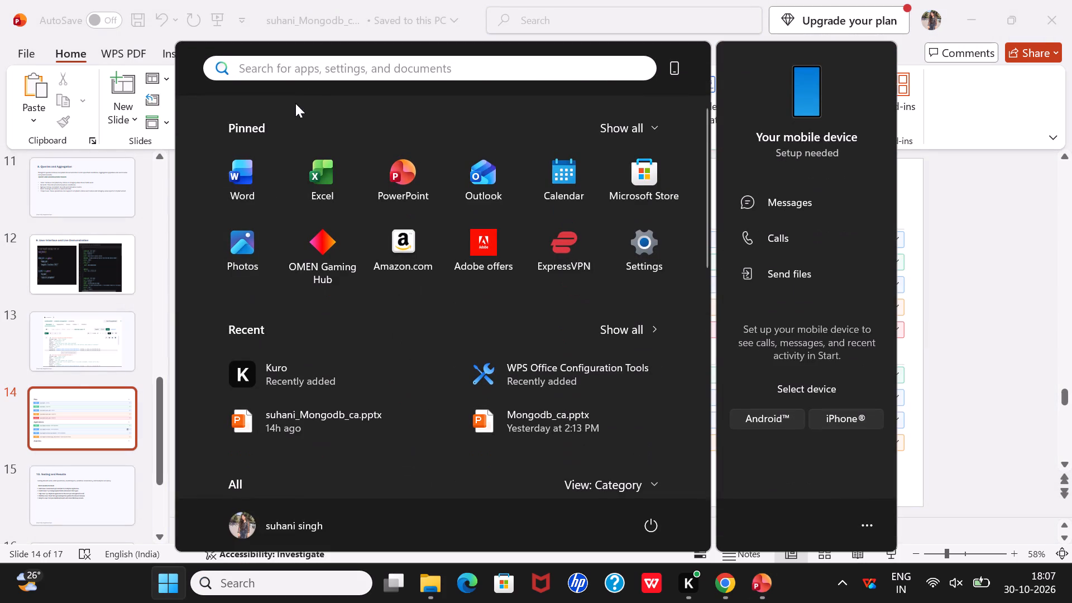
{"action": "left_click", "coordinate": [333, 60]}
{"action": "type", "text": "MONGO"}
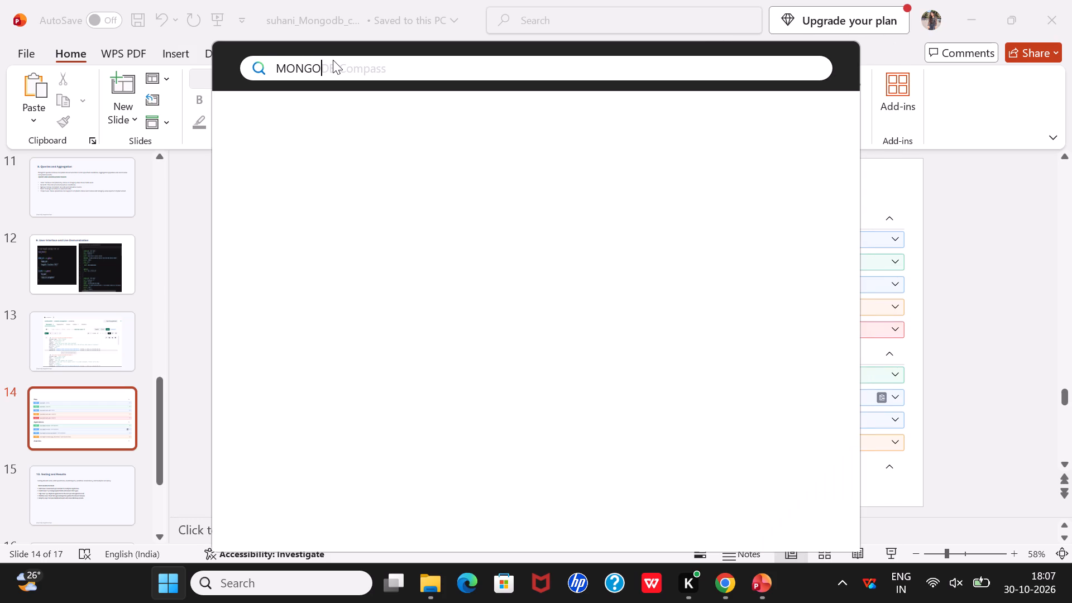
{"action": "key", "text": "Return"}
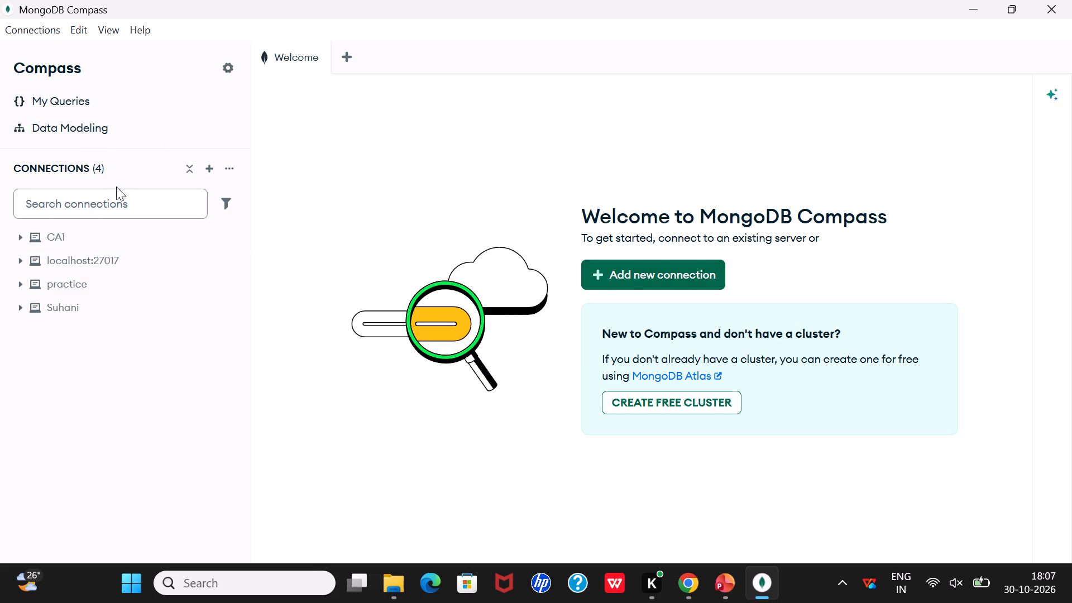
Look through the saved queries, data modeling and connections in MongoDB Compass, and close it.
{"action": "left_click", "coordinate": [62, 105]}
{"action": "left_click", "coordinate": [75, 139]}
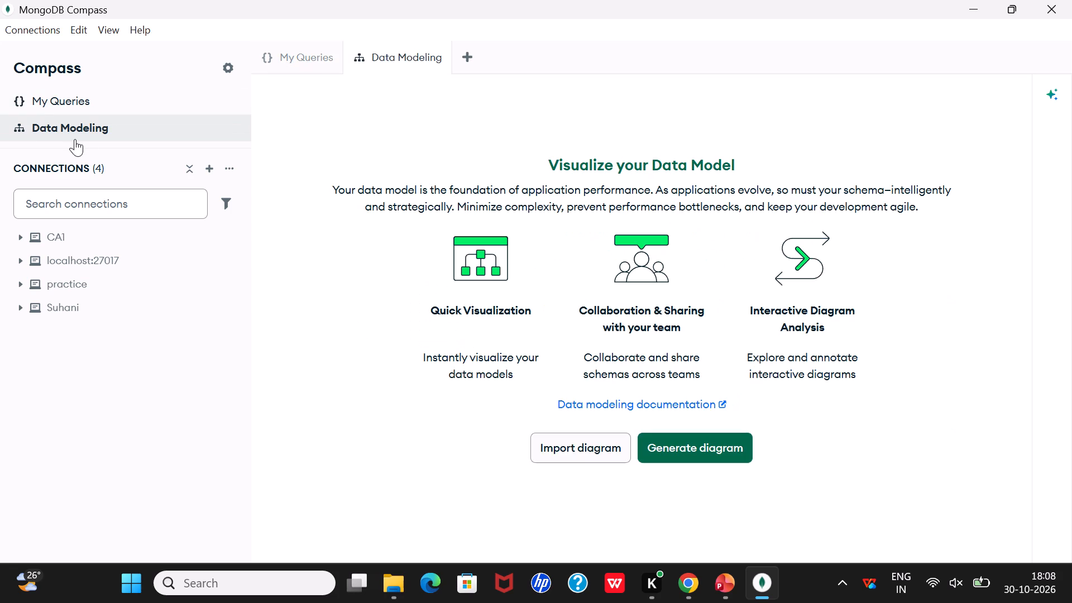
{"action": "left_click", "coordinate": [110, 227]}
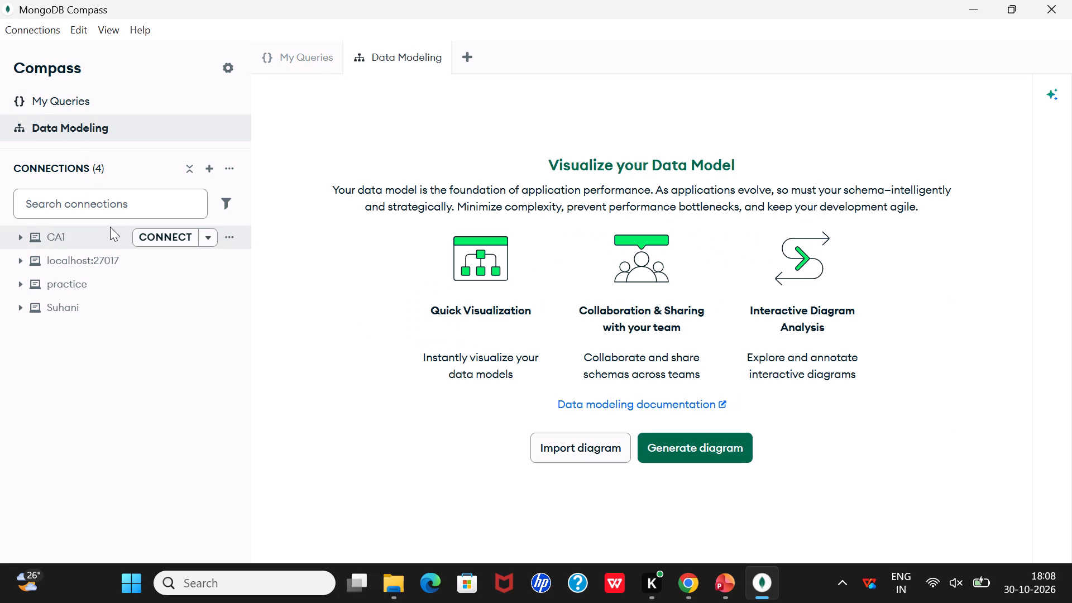
{"action": "left_click", "coordinate": [99, 250]}
{"action": "left_click", "coordinate": [100, 264]}
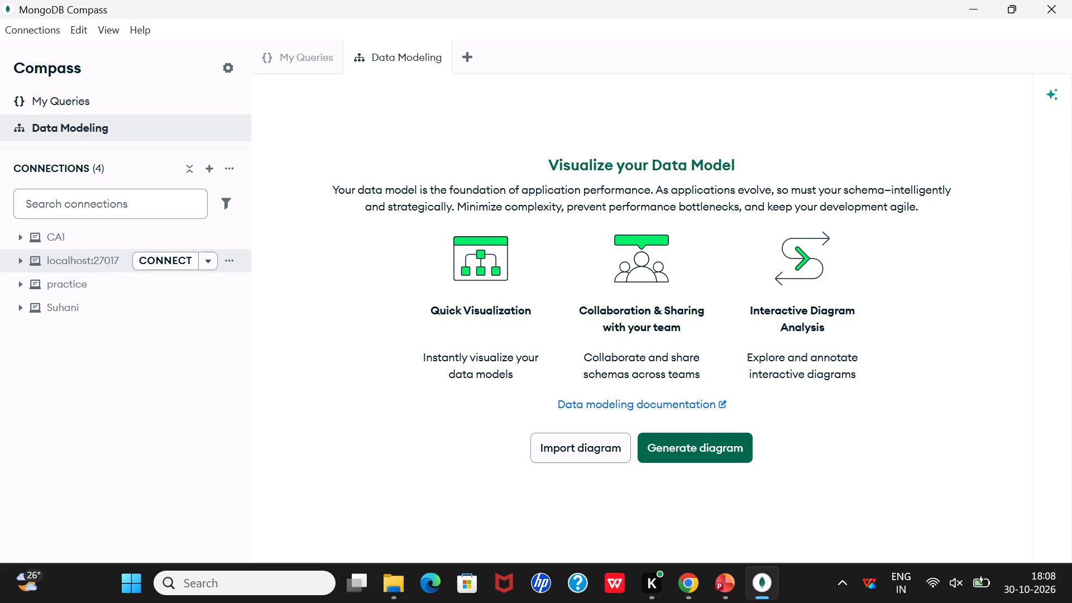
{"action": "left_click", "coordinate": [91, 245]}
{"action": "left_click", "coordinate": [104, 200]}
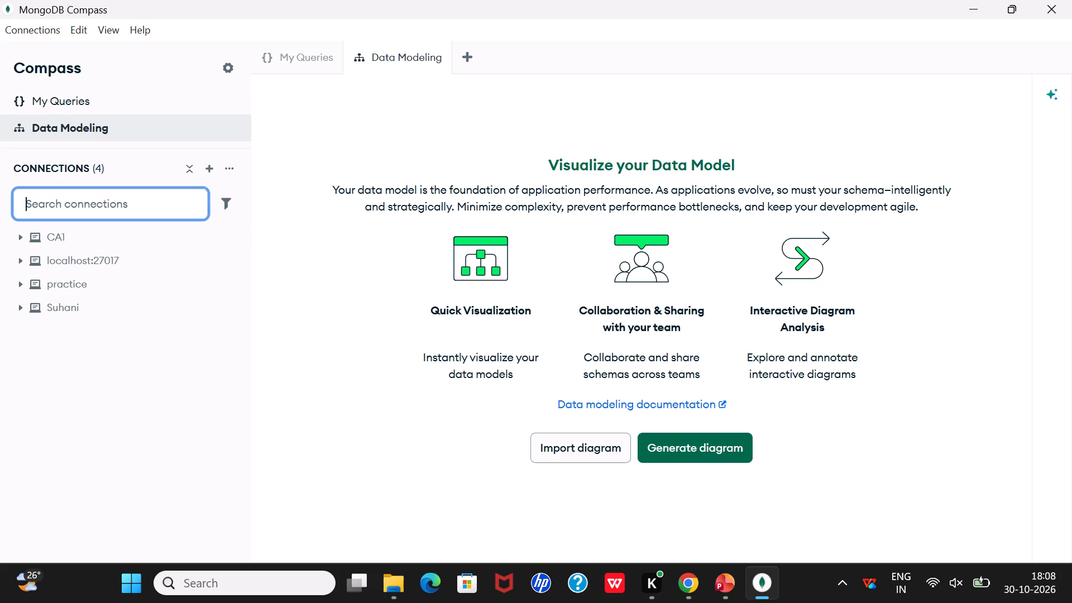
{"action": "left_click", "coordinate": [280, 51]}
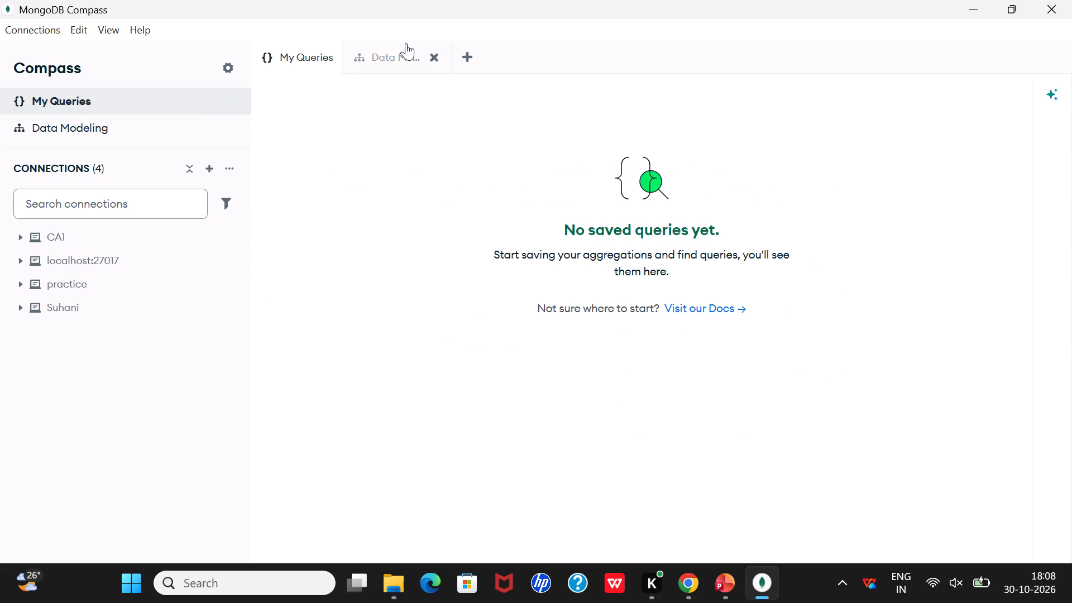
{"action": "left_click", "coordinate": [406, 43]}
{"action": "left_click", "coordinate": [430, 55]}
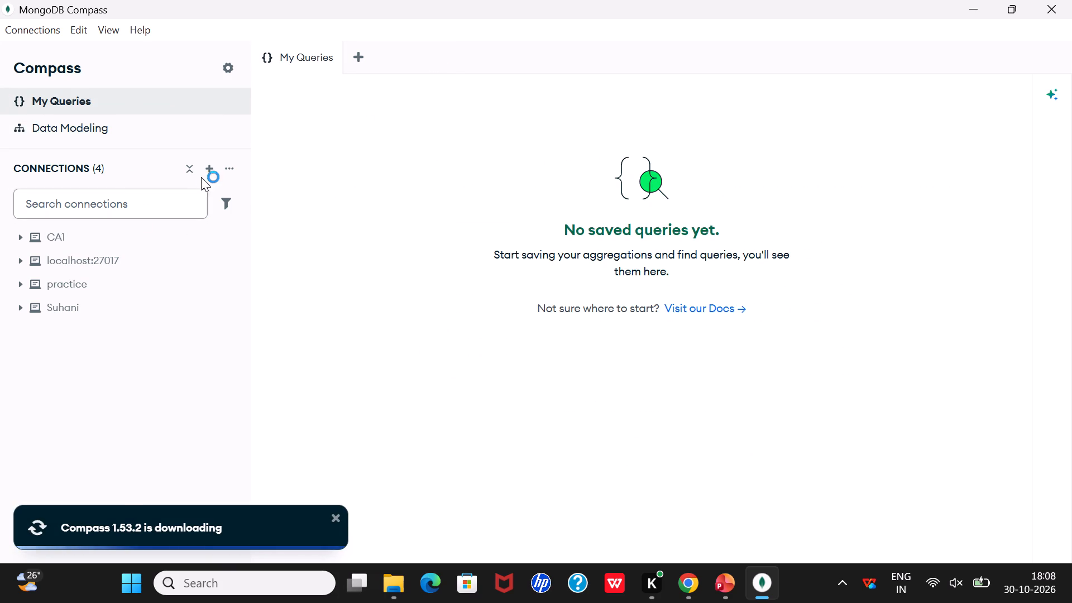
{"action": "left_click", "coordinate": [219, 174]}
{"action": "left_click", "coordinate": [235, 170]}
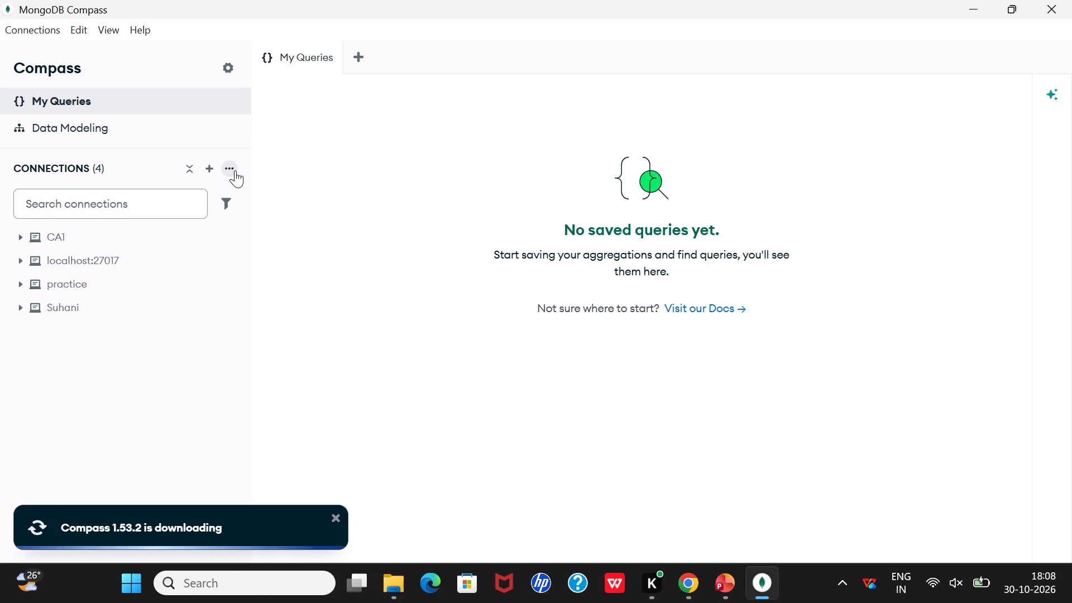
{"action": "left_click", "coordinate": [223, 347]}
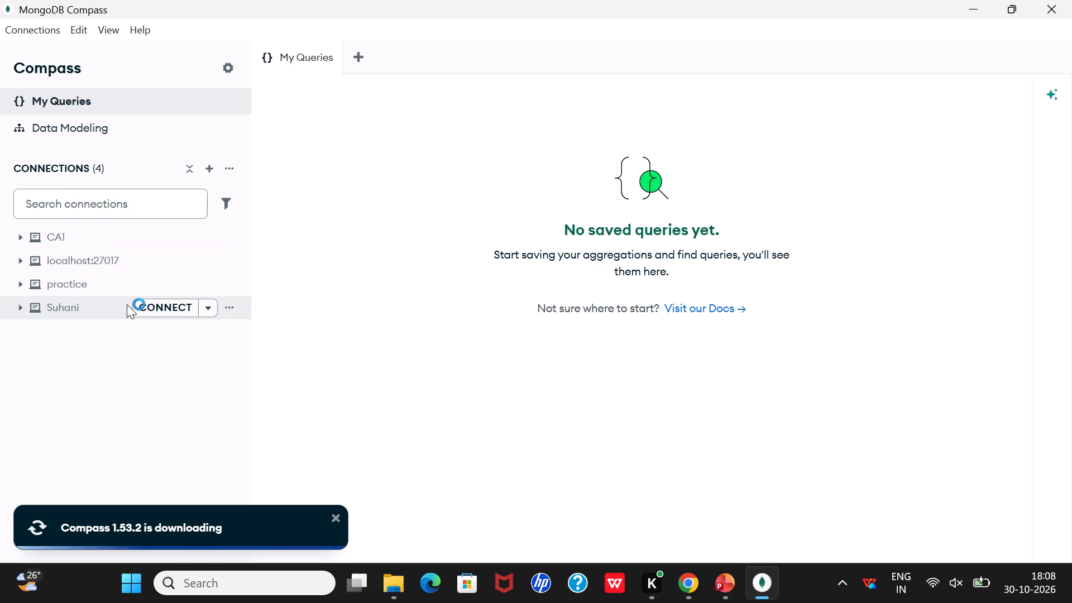
{"action": "left_click", "coordinate": [98, 306]}
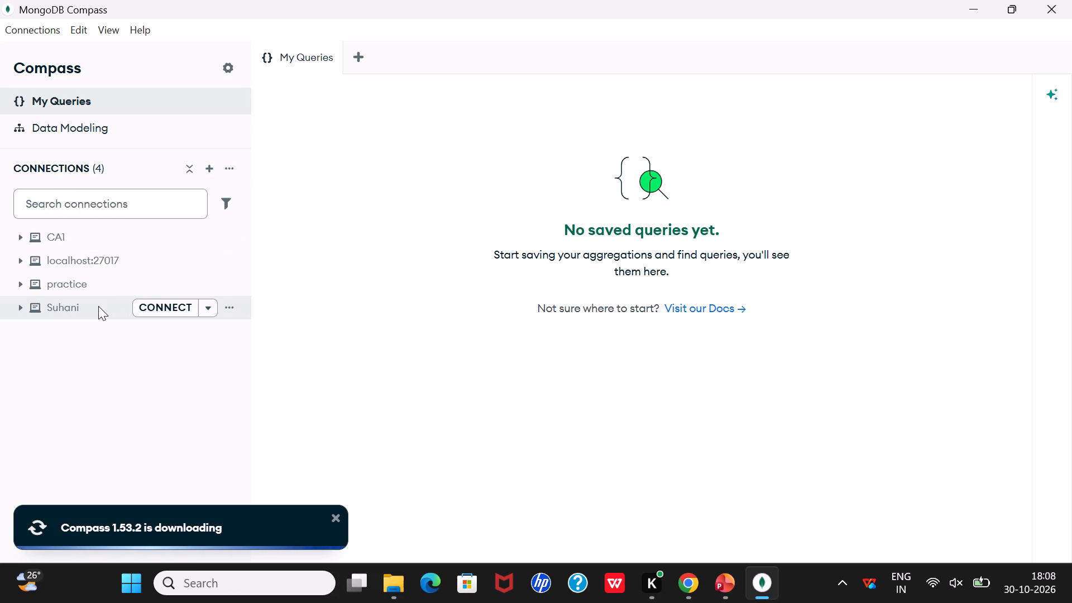
{"action": "left_click", "coordinate": [1071, 4]}
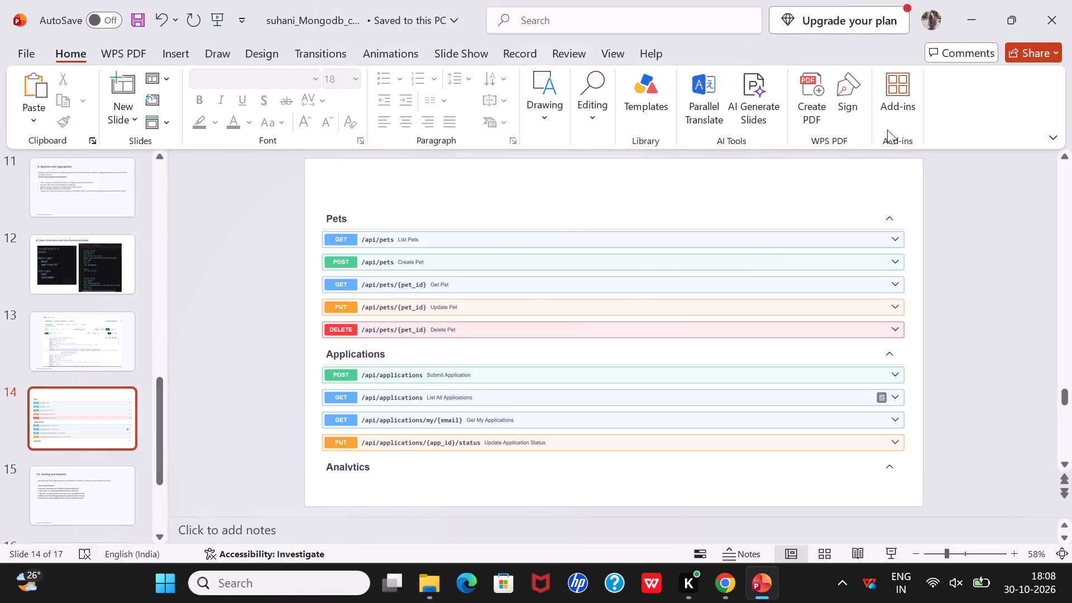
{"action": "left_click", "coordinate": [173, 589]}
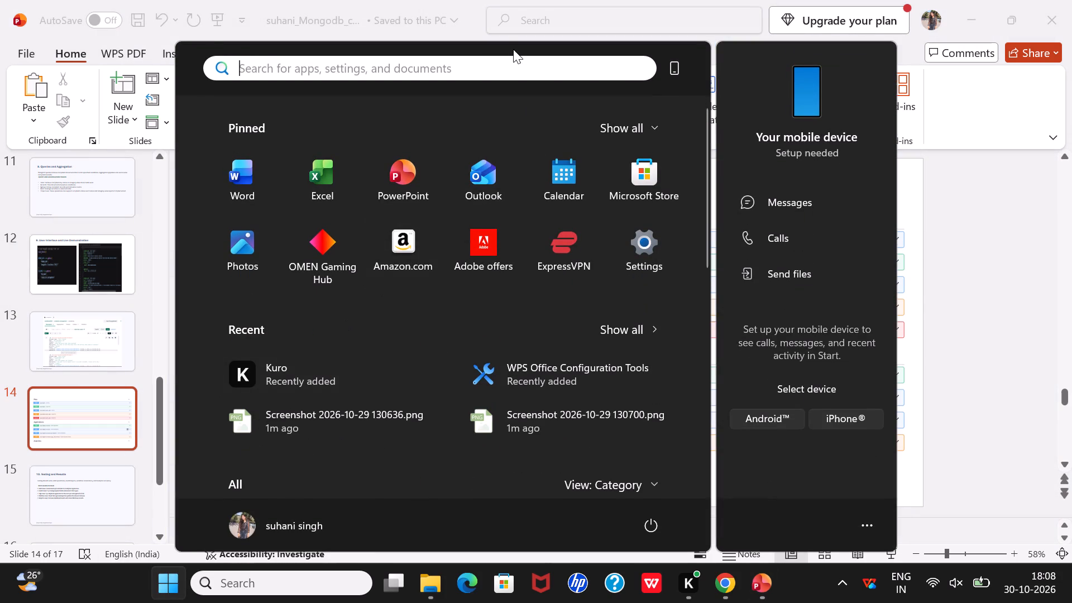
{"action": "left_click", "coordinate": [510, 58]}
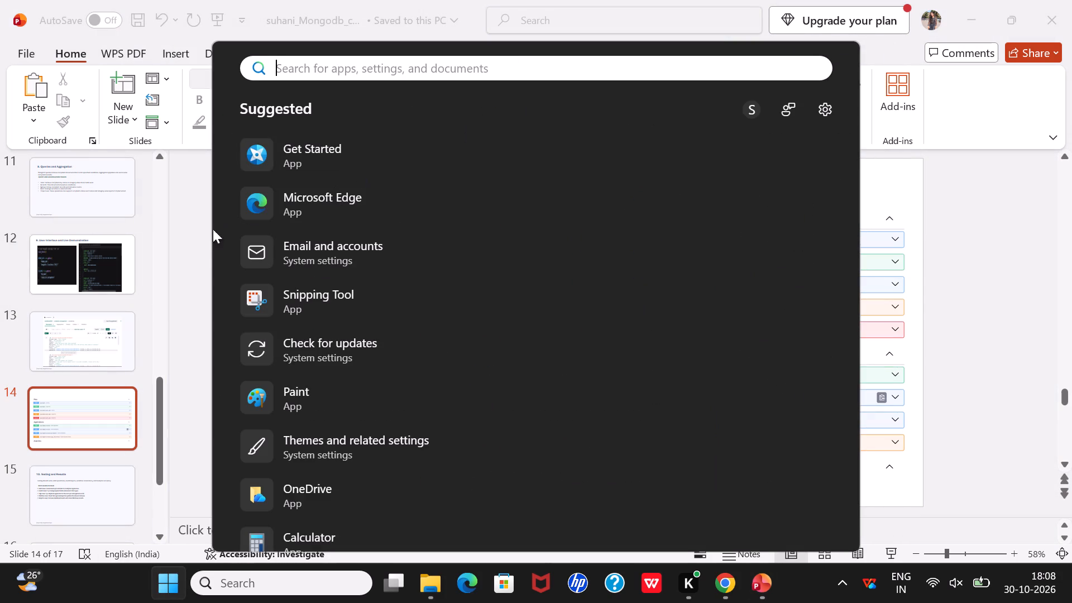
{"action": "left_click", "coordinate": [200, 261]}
Delete the Pets and Applications API endpoints picture on slide 14.
{"action": "left_click", "coordinate": [534, 260]}
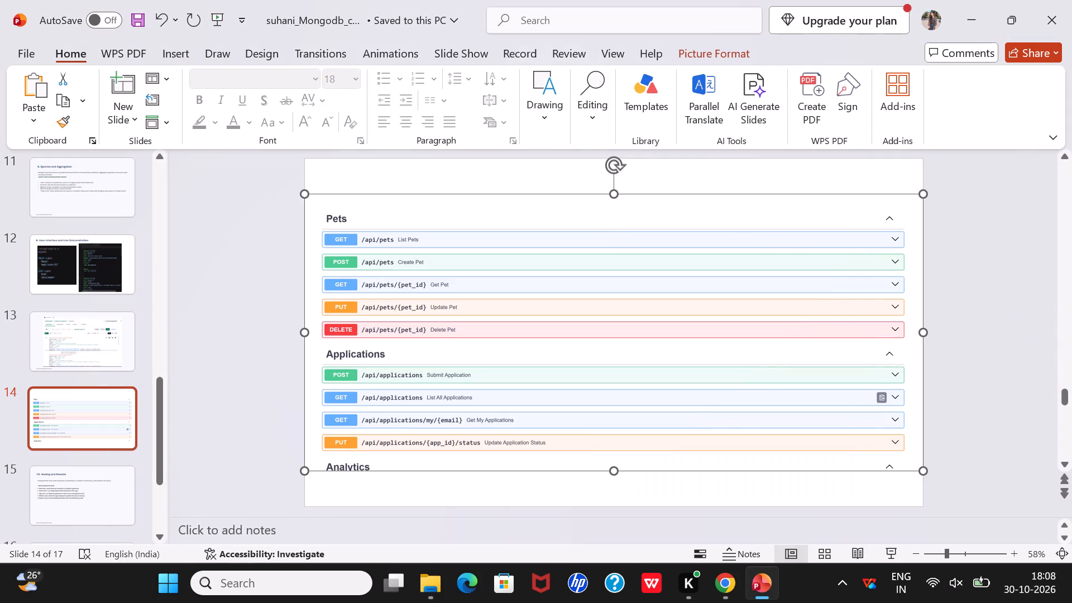
{"action": "key", "text": "Delete"}
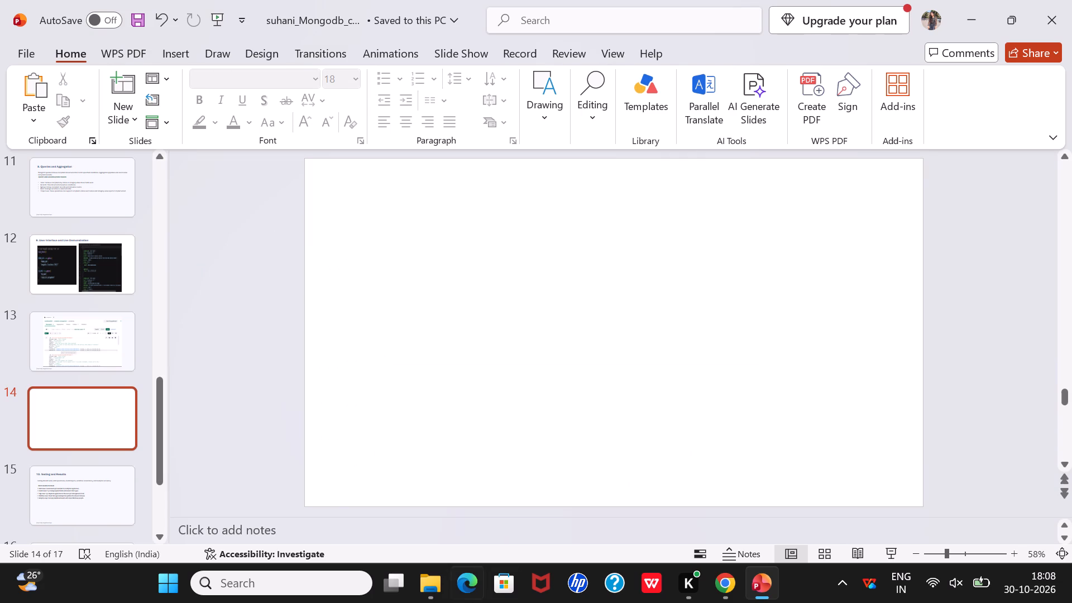
Search the computer for "VS" and launch Visual Studio Code.
{"action": "left_click", "coordinate": [427, 602]}
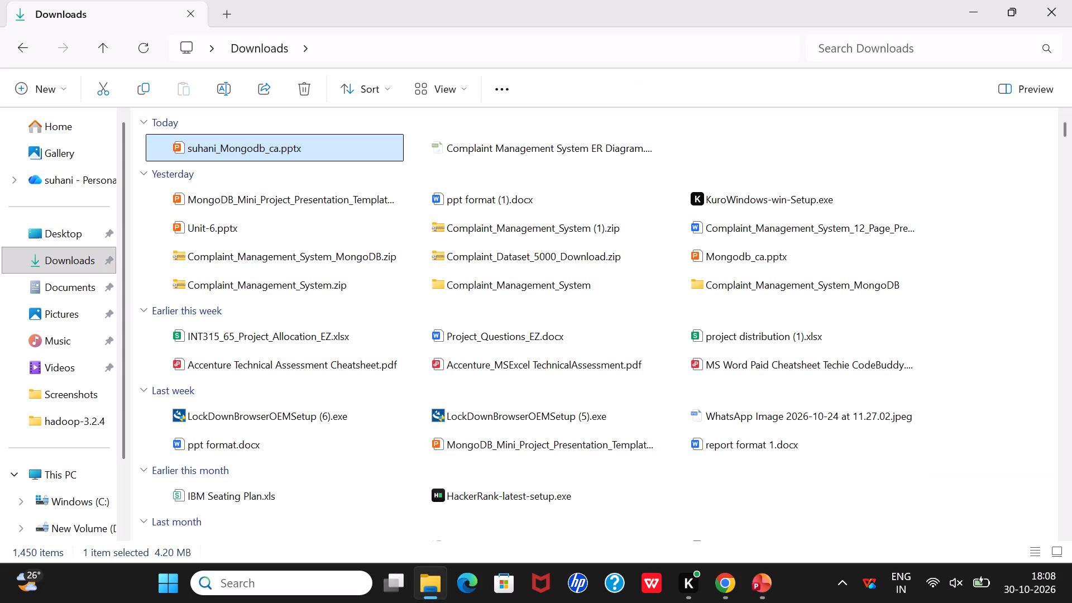
{"action": "left_click", "coordinate": [178, 595]}
{"action": "type", "text": "VS"}
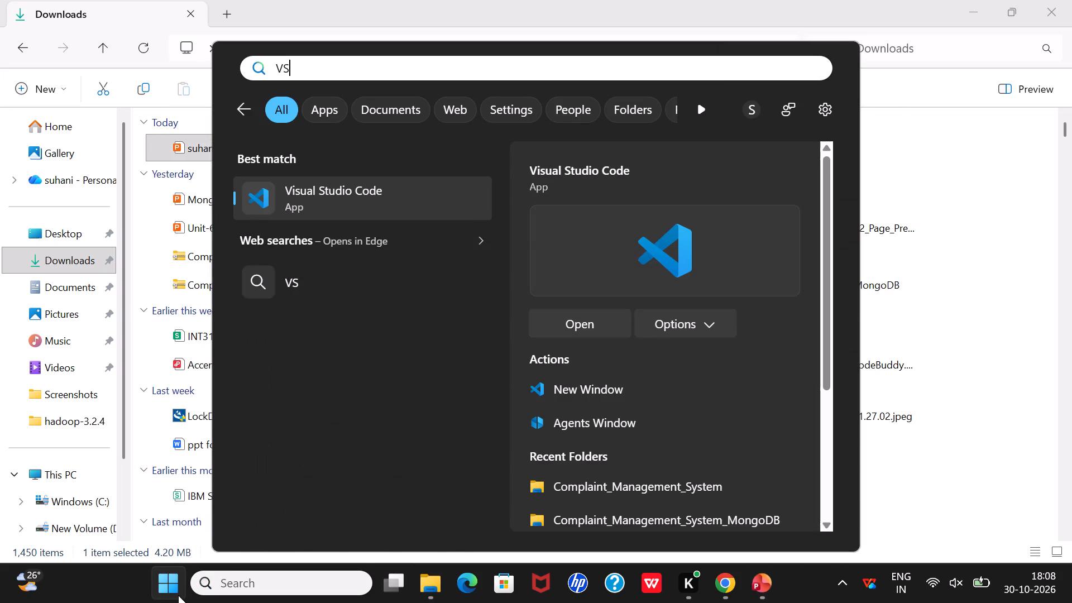
{"action": "left_click", "coordinate": [298, 205]}
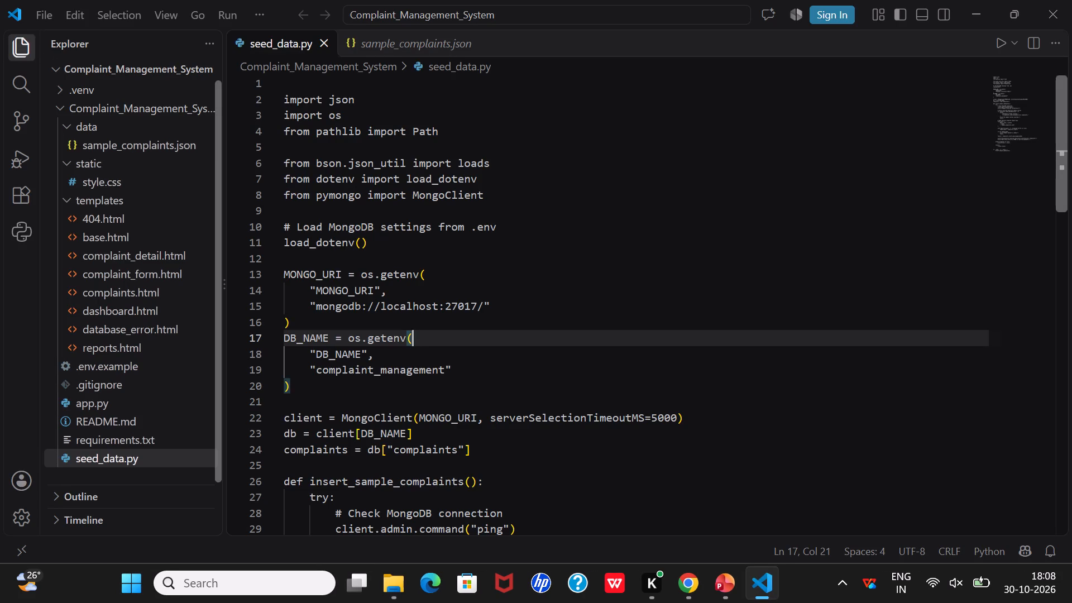
Open a new terminal in the Complaint_Management_System project and switch to the first powershell session in the terminal list.
{"action": "left_click", "coordinate": [482, 380]}
{"action": "left_click", "coordinate": [262, 9]}
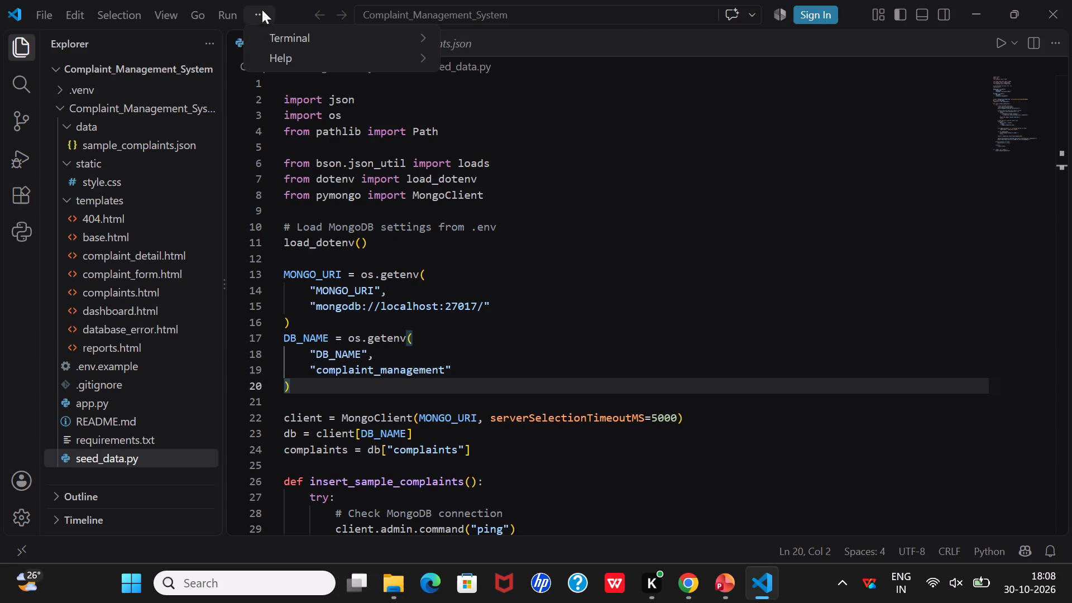
{"action": "left_click", "coordinate": [393, 32]}
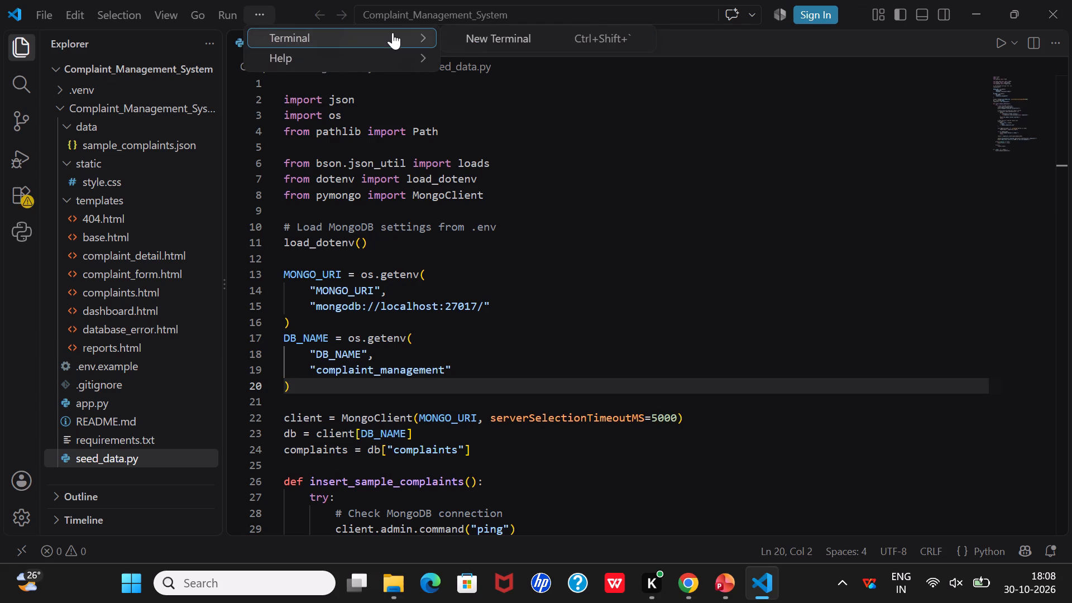
{"action": "left_click", "coordinate": [490, 36]}
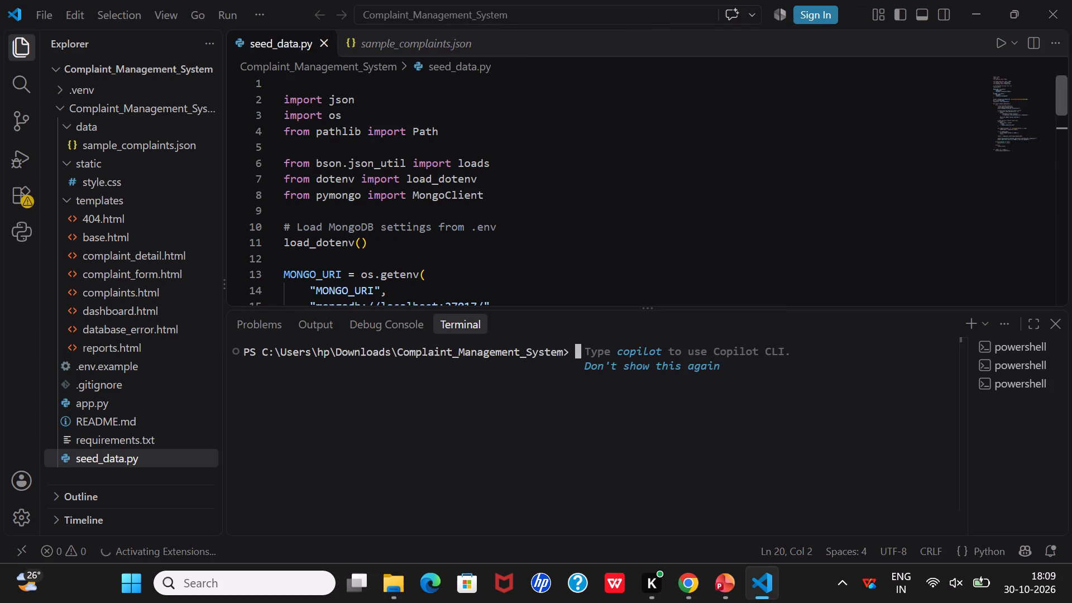
{"action": "left_click", "coordinate": [1003, 349]}
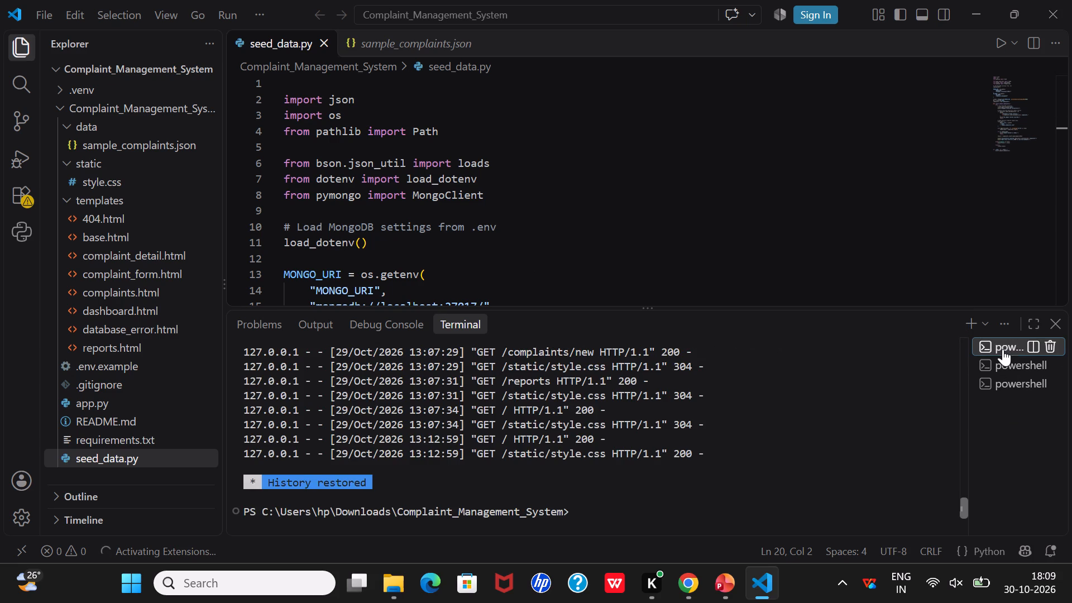
Look through the powershell terminal sessions for the earlier seed_data.py run and the dashboard address.
{"action": "left_click", "coordinate": [1005, 365]}
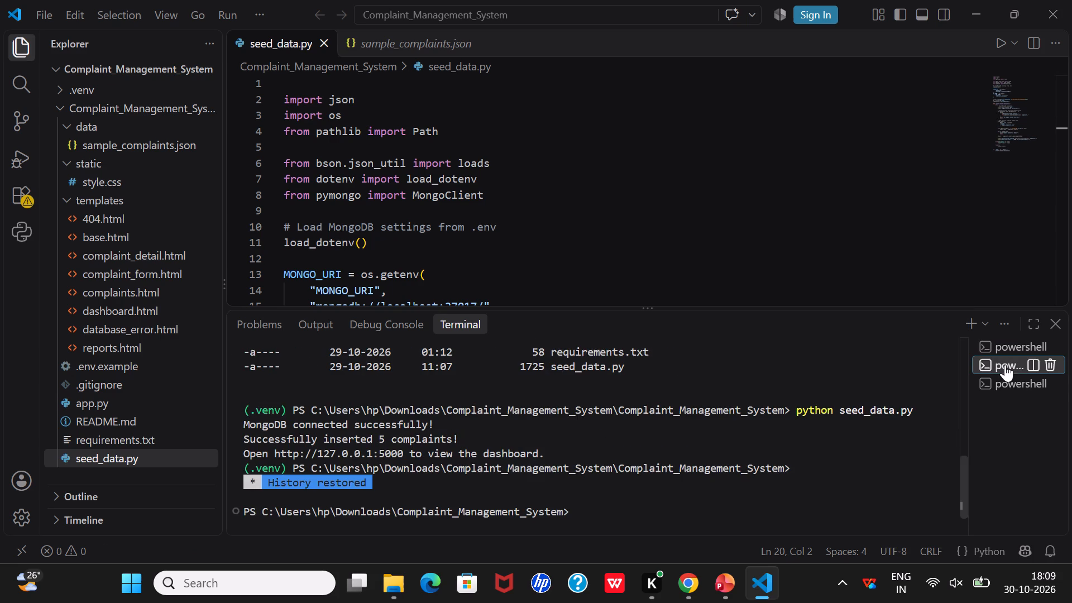
{"action": "left_click", "coordinate": [1001, 385]}
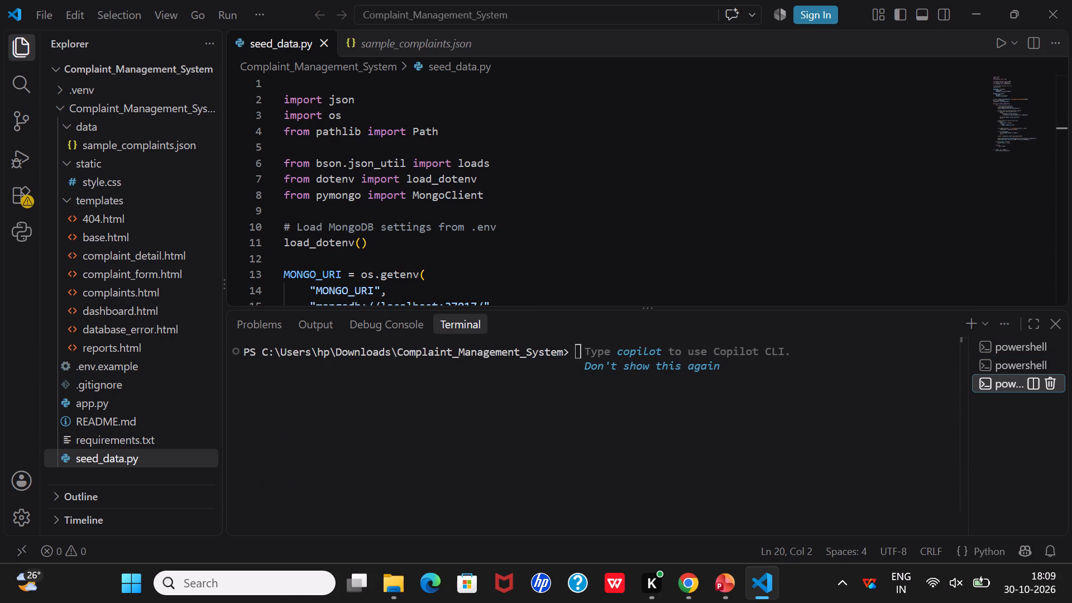
{"action": "left_click", "coordinate": [1000, 359]}
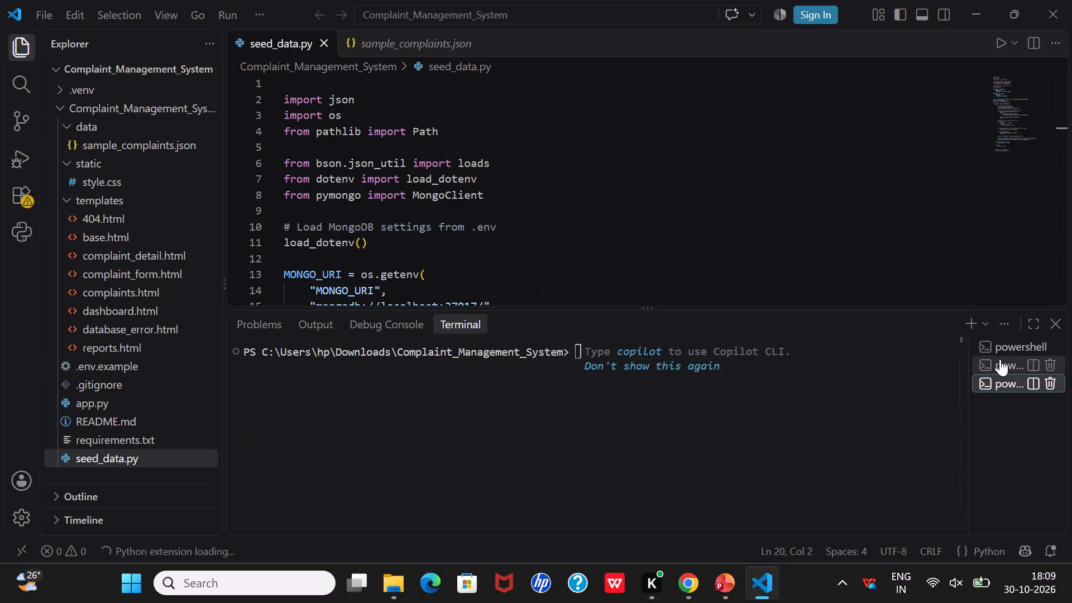
{"action": "scroll", "coordinate": [589, 444], "scroll_direction": "up", "scroll_amount": 3}
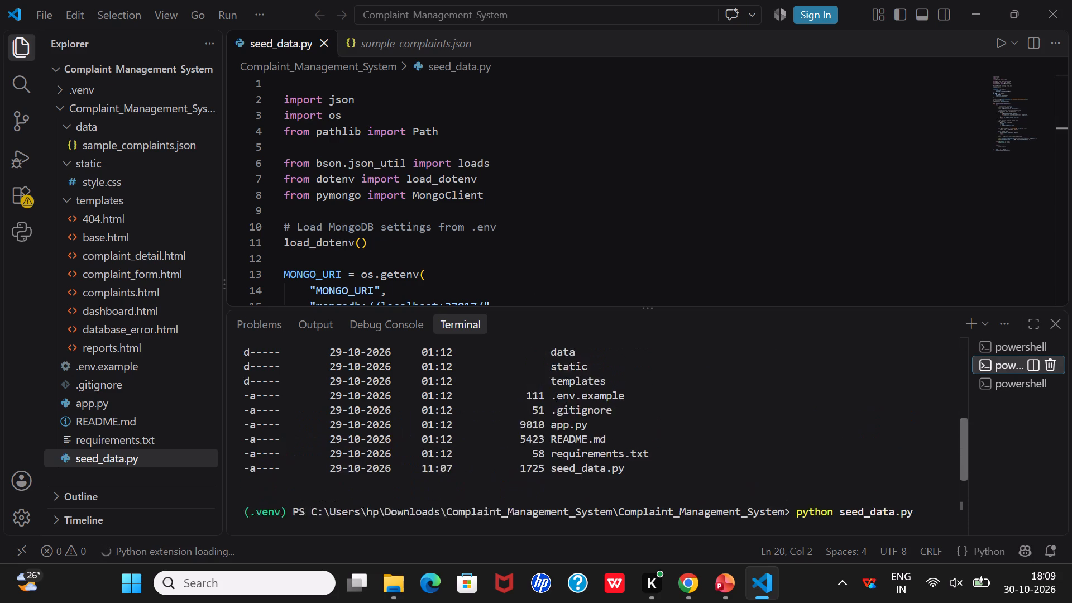
{"action": "scroll", "coordinate": [589, 444], "scroll_direction": "up", "scroll_amount": 1}
{"action": "scroll", "coordinate": [589, 444], "scroll_direction": "down", "scroll_amount": 2}
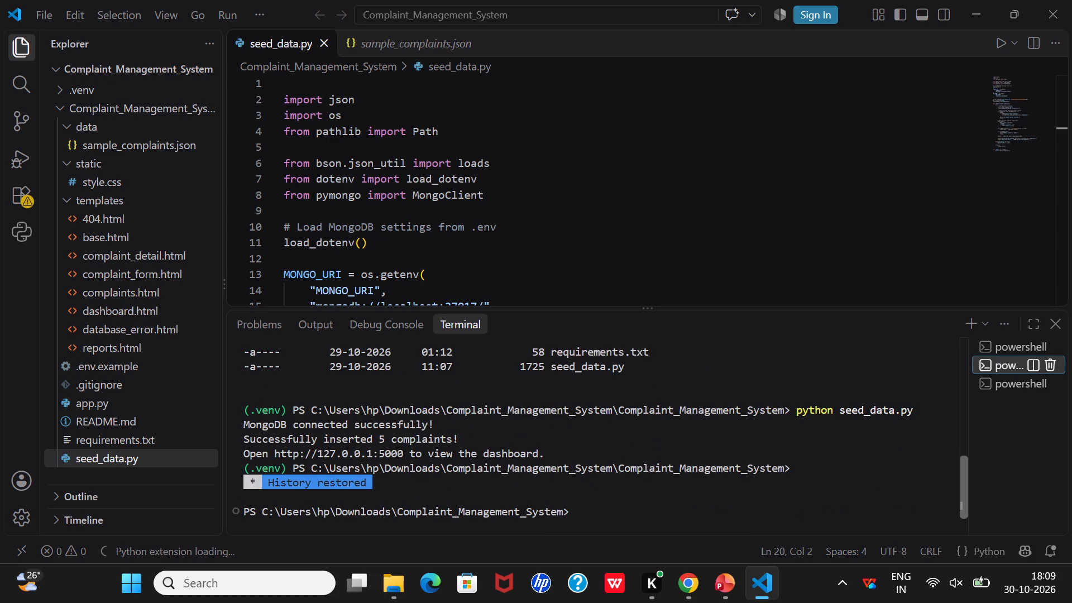
{"action": "scroll", "coordinate": [745, 425], "scroll_direction": "up", "scroll_amount": 6}
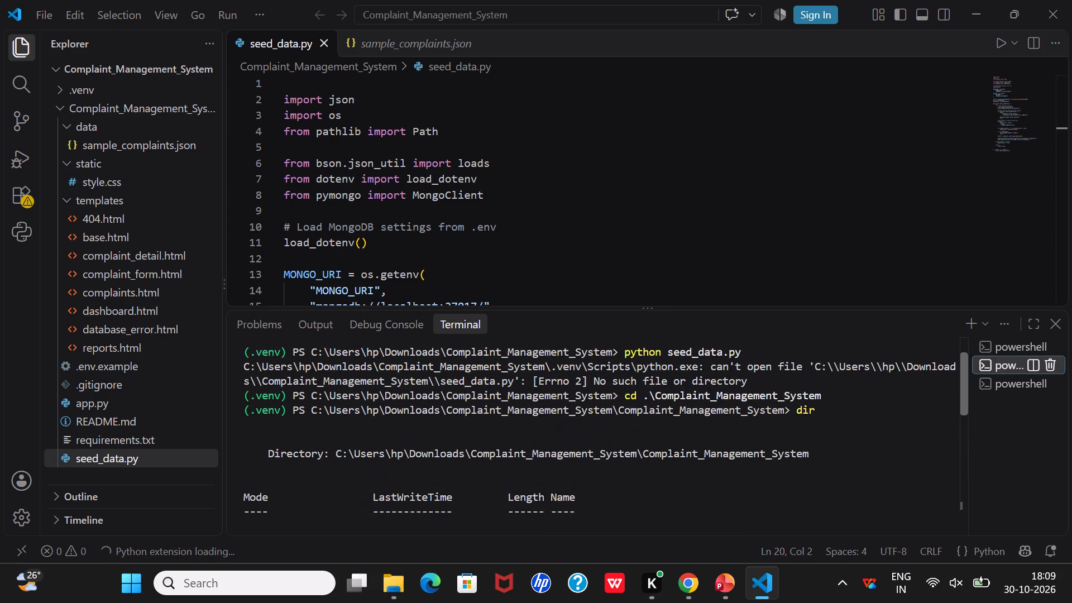
{"action": "scroll", "coordinate": [745, 425], "scroll_direction": "down", "scroll_amount": 7}
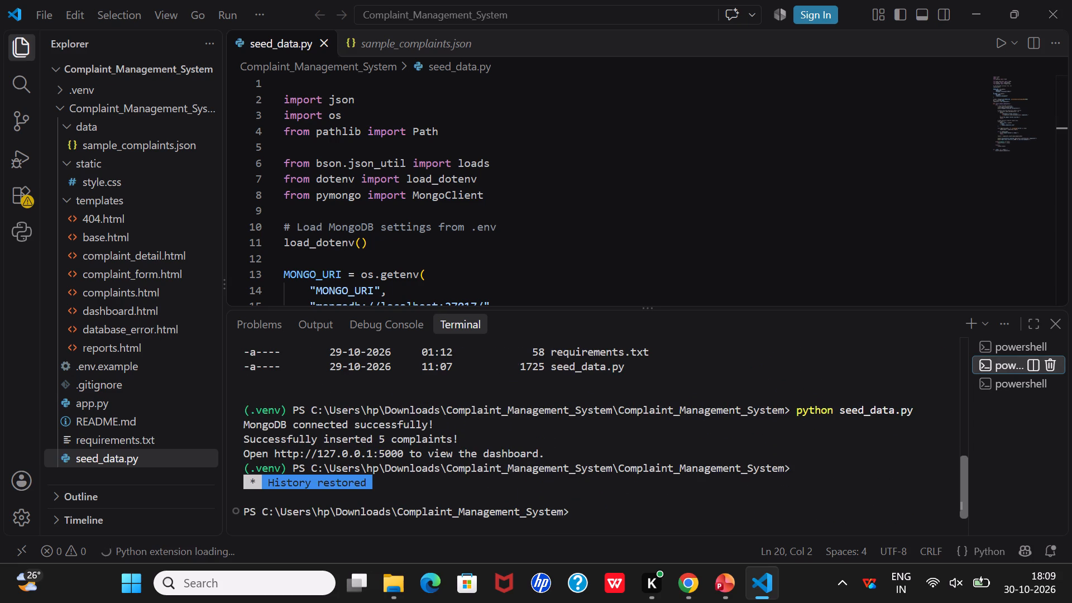
{"action": "left_click", "coordinate": [389, 497]}
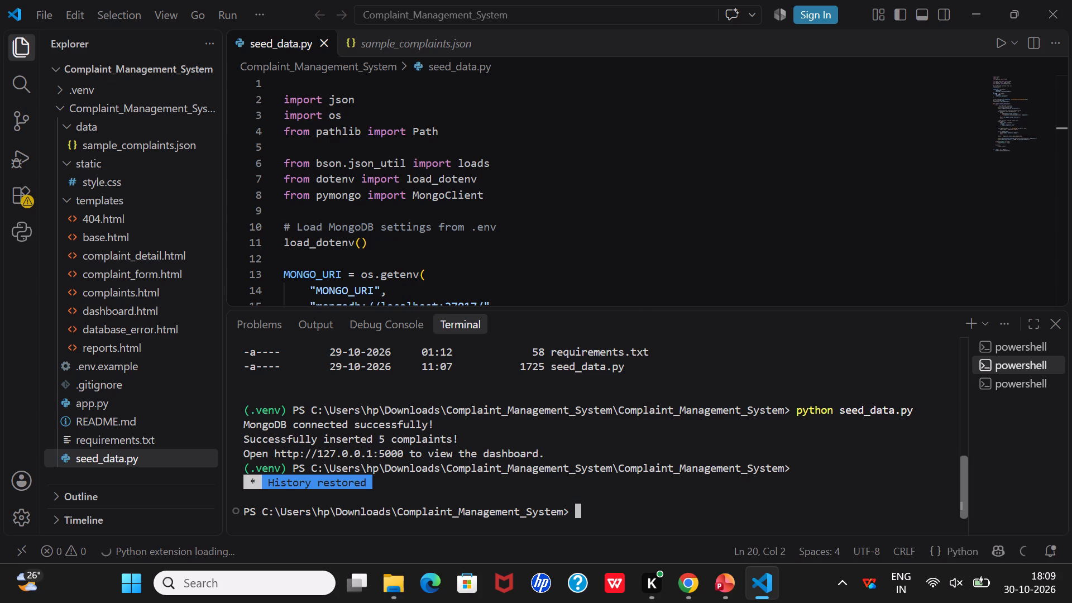
{"action": "scroll", "coordinate": [666, 450], "scroll_direction": "up", "scroll_amount": 4}
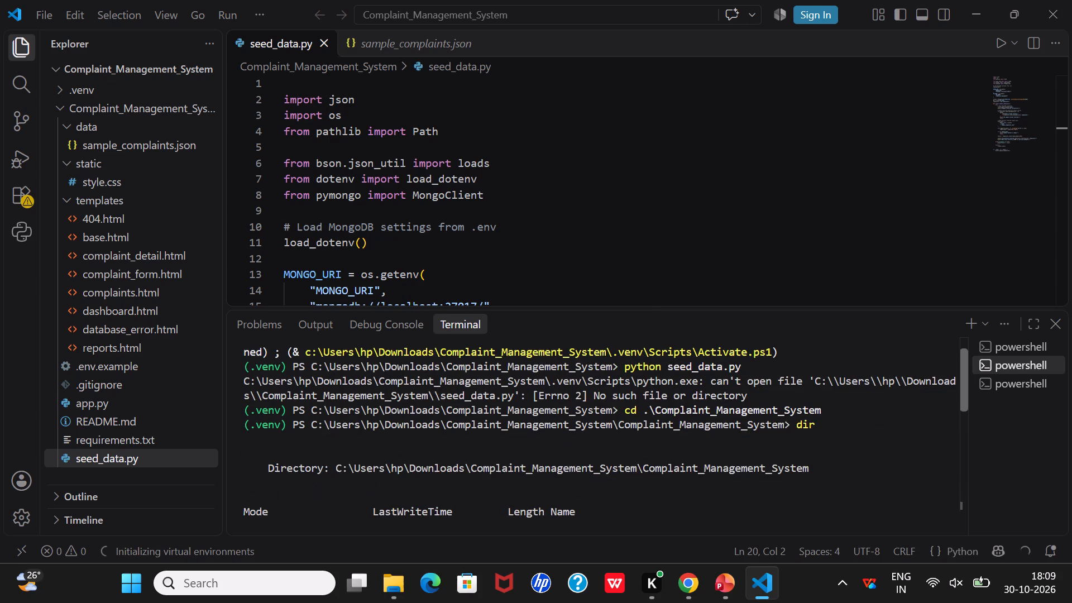
{"action": "scroll", "coordinate": [512, 477], "scroll_direction": "up", "scroll_amount": 1}
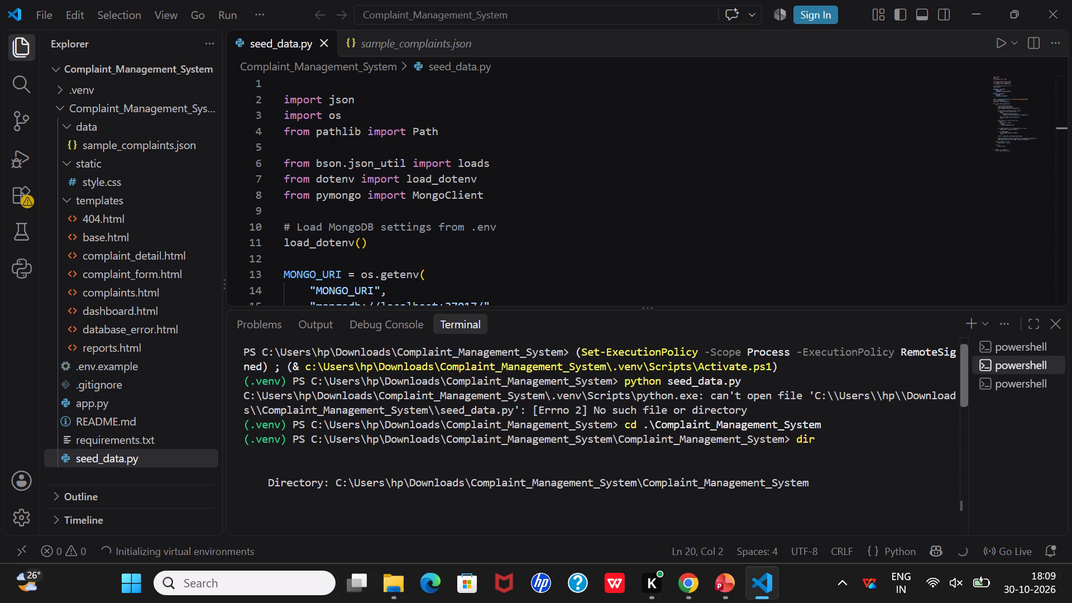
{"action": "scroll", "coordinate": [512, 477], "scroll_direction": "up", "scroll_amount": 1}
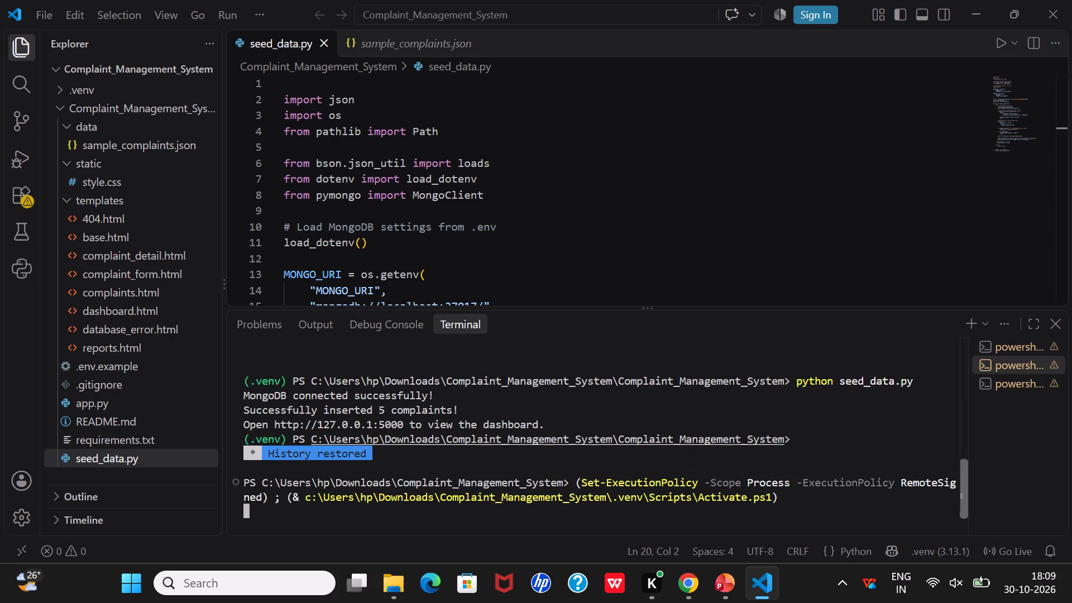
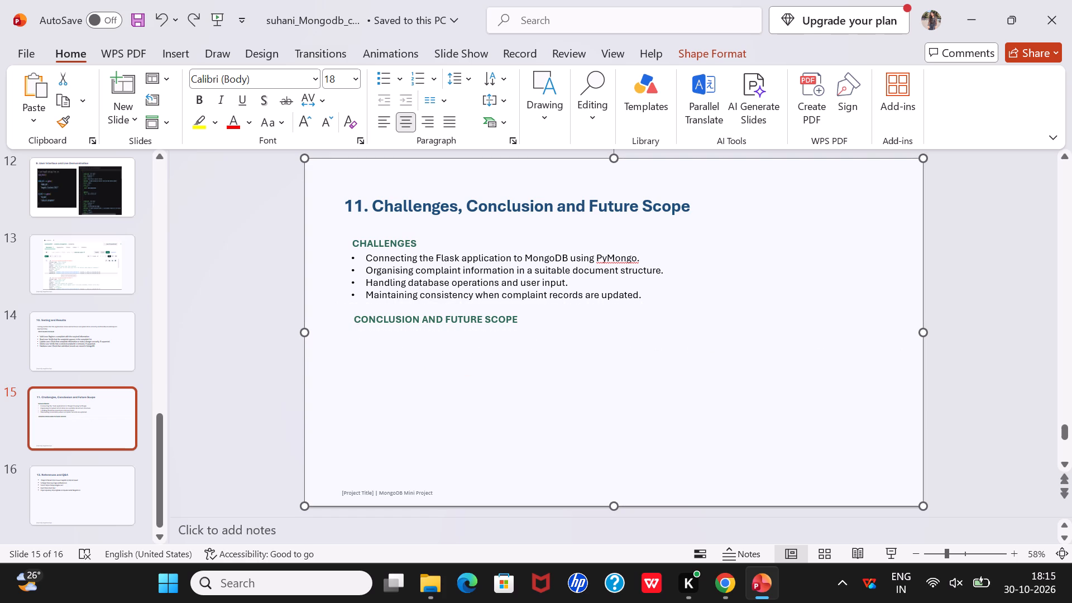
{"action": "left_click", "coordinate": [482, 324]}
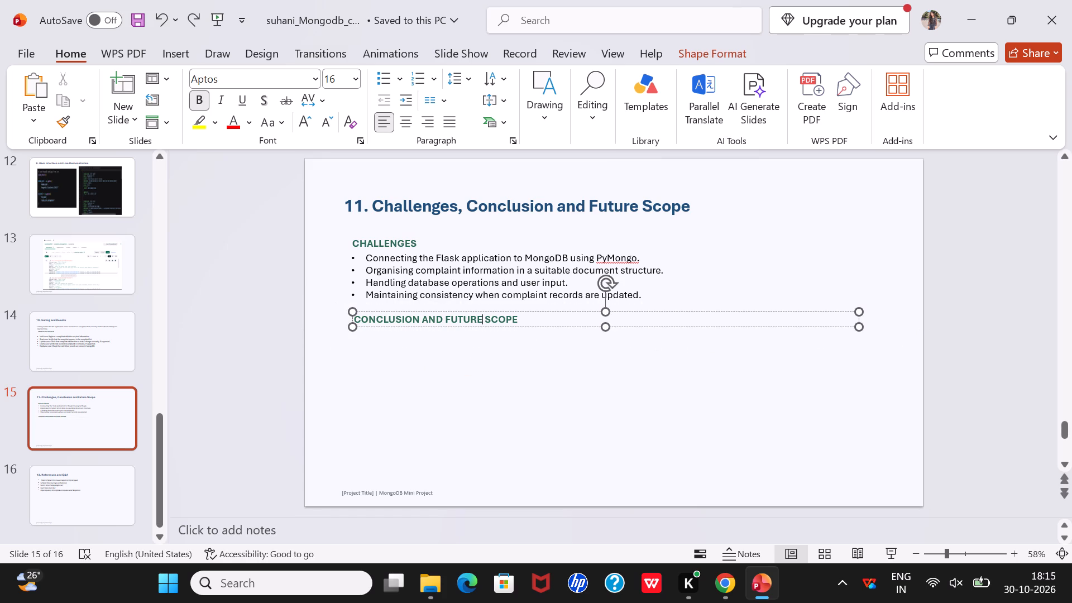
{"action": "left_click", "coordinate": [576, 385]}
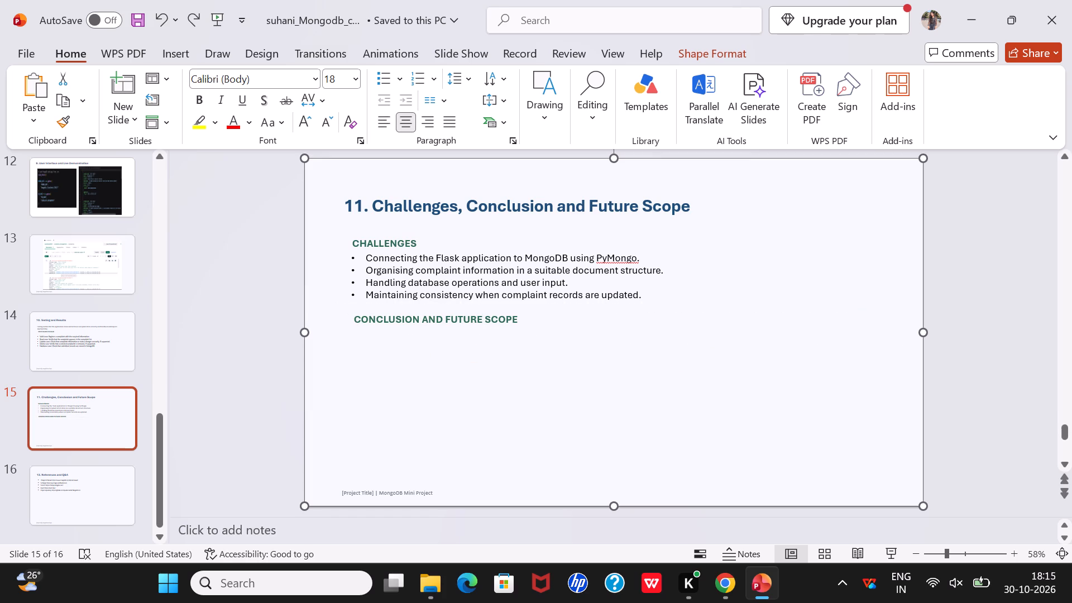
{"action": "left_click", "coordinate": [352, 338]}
Add two blank lines after the CONCLUSION AND FUTURE SCOPE heading inside its text box.
{"action": "left_click", "coordinate": [515, 319]}
{"action": "key", "text": "Right"}
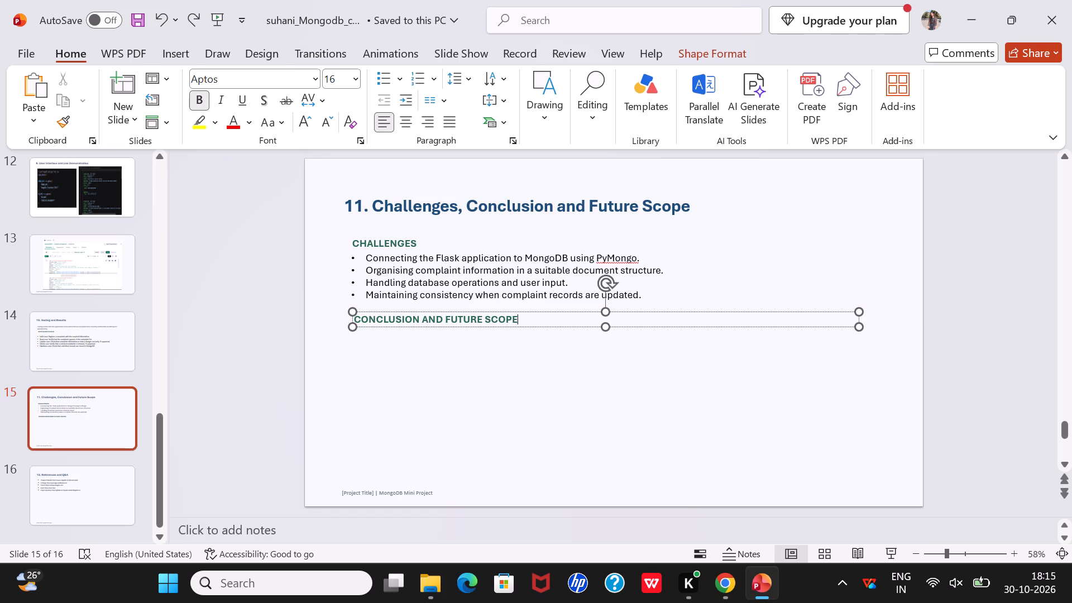
{"action": "key", "text": "Return"}
{"action": "key", "text": "Return"}
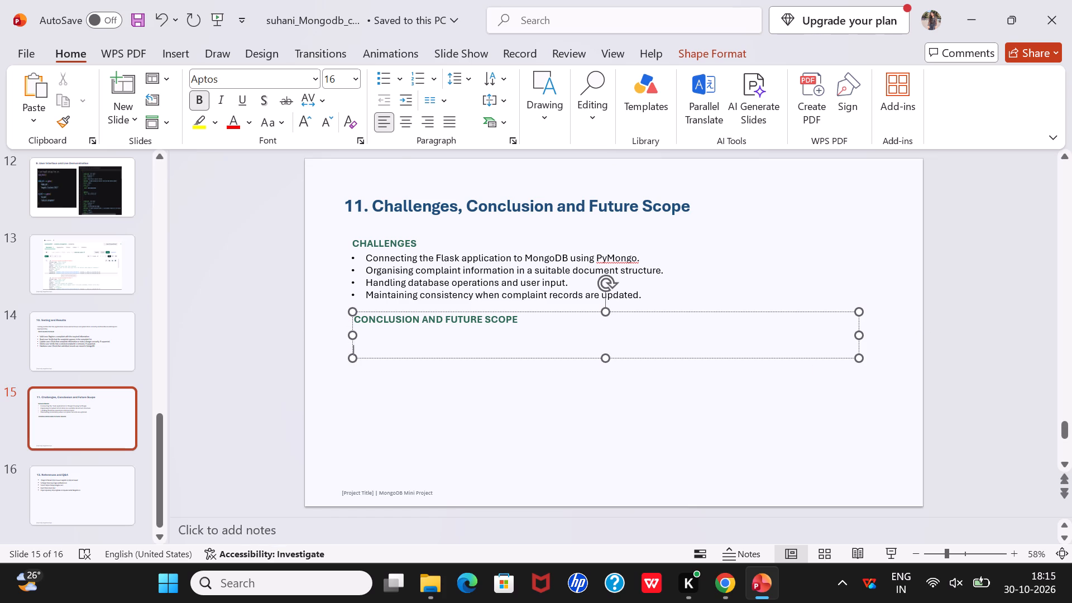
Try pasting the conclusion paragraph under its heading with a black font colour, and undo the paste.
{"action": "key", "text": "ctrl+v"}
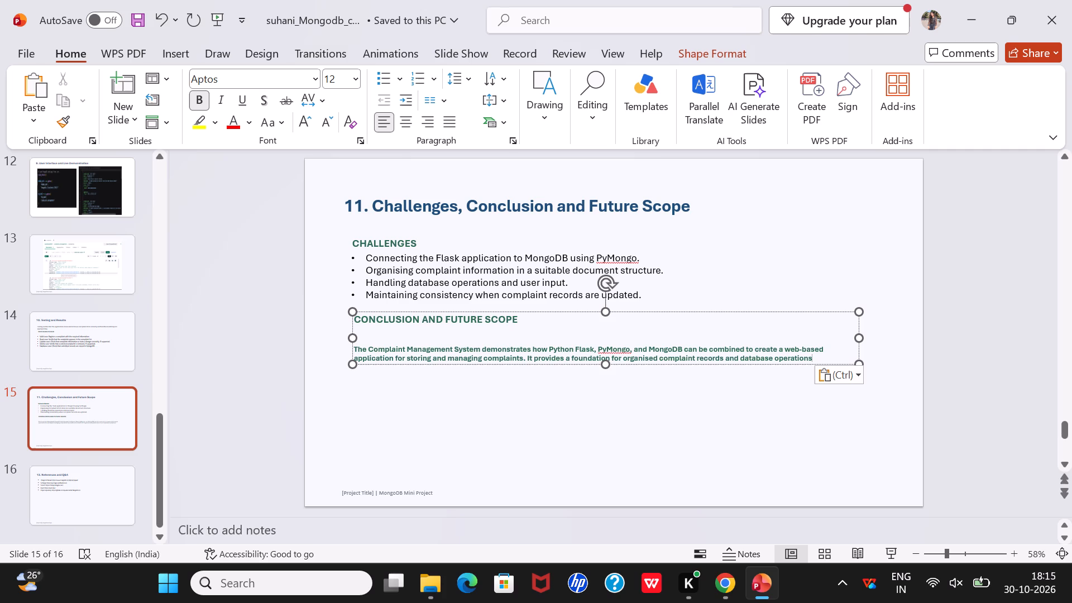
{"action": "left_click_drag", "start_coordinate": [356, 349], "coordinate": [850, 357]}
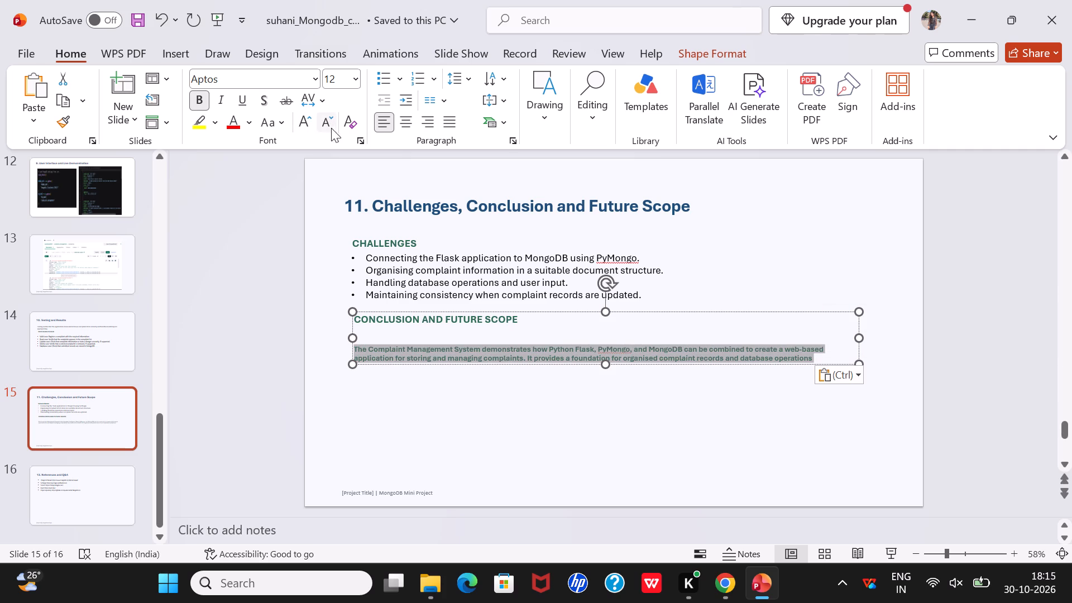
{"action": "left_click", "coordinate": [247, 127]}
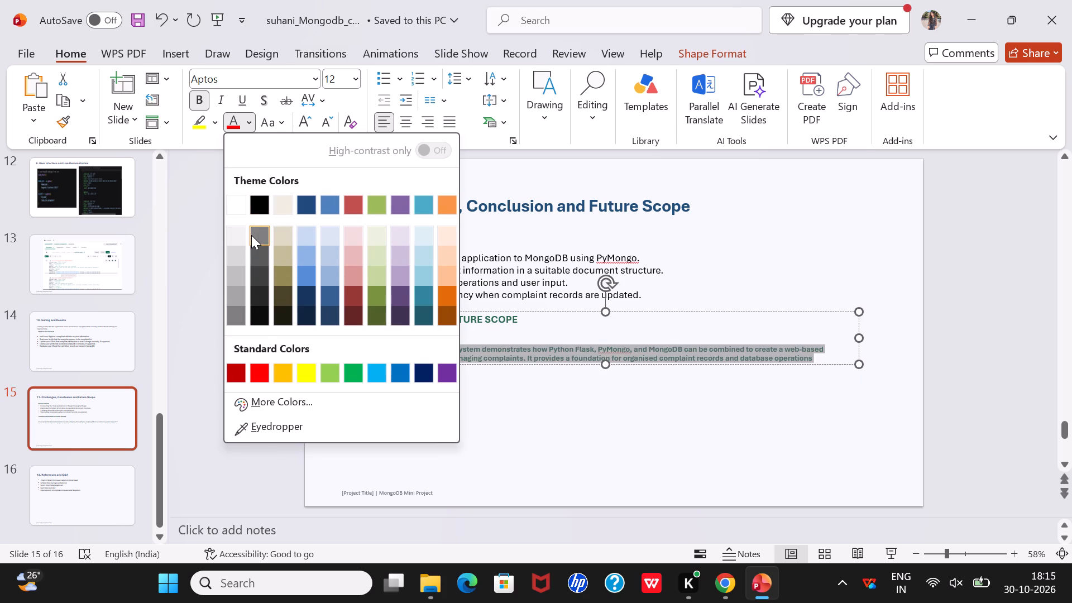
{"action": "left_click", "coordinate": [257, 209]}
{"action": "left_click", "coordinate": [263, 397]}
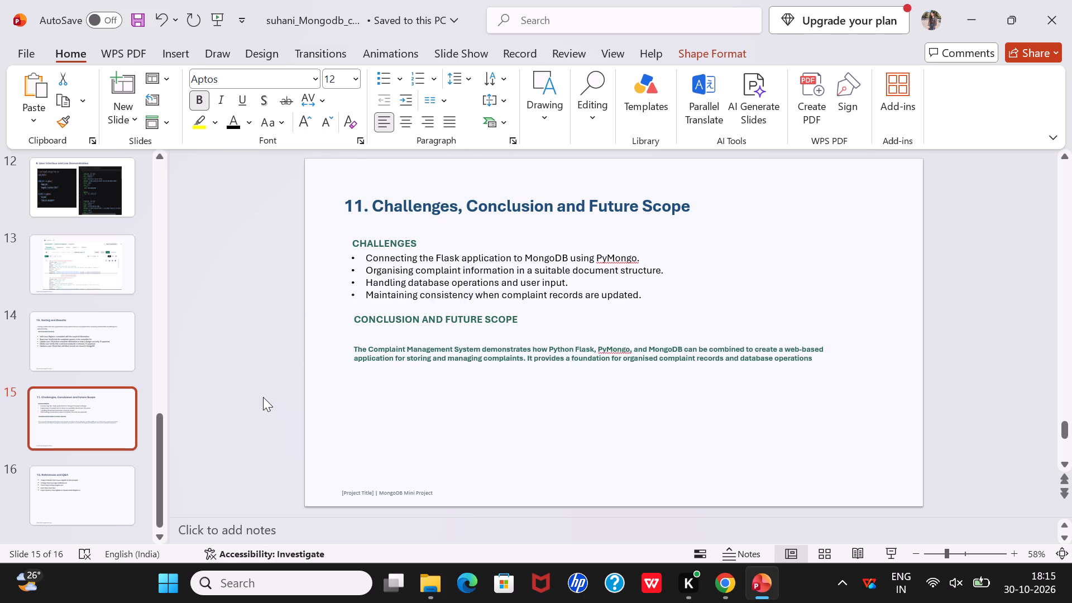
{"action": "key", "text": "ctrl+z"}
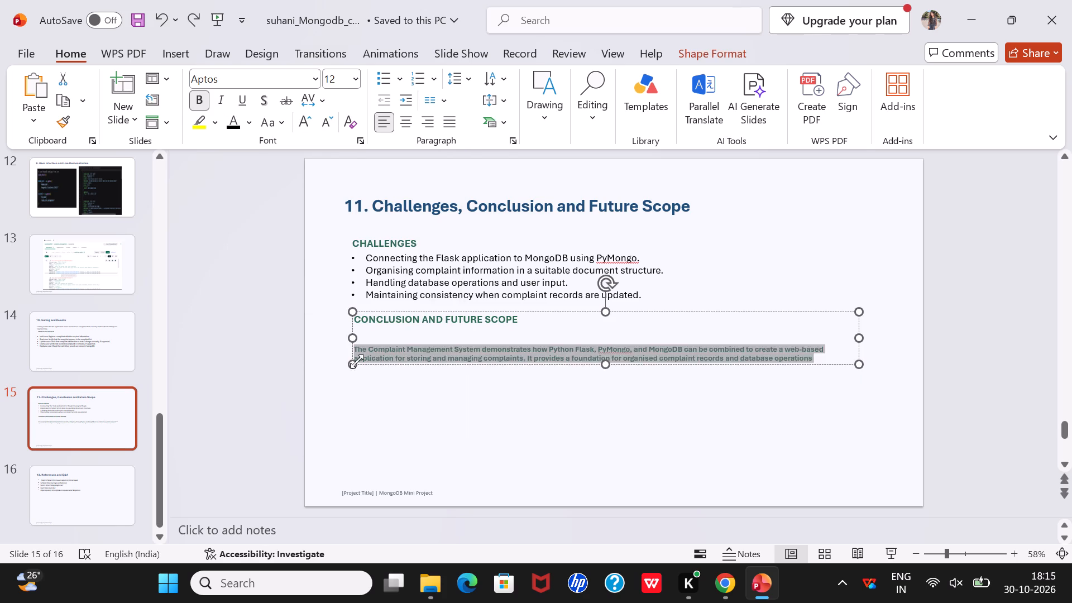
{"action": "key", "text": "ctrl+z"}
Paste the conclusion paragraph into the slide's background shape using Keep Text Only.
{"action": "left_click", "coordinate": [394, 415]}
{"action": "left_click", "coordinate": [434, 338]}
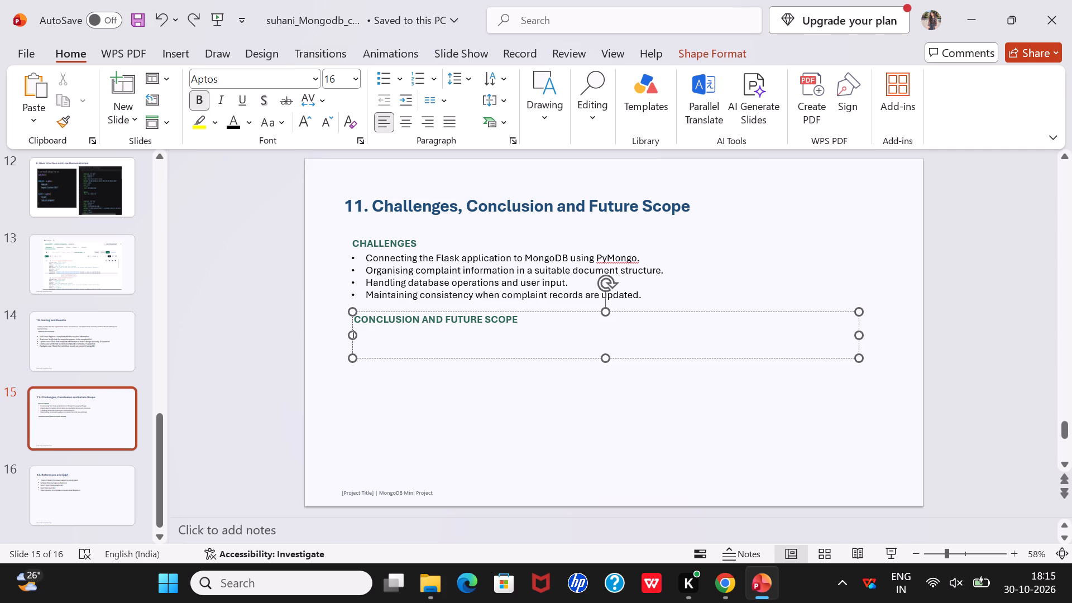
{"action": "left_click", "coordinate": [419, 422]}
{"action": "left_click", "coordinate": [536, 387]}
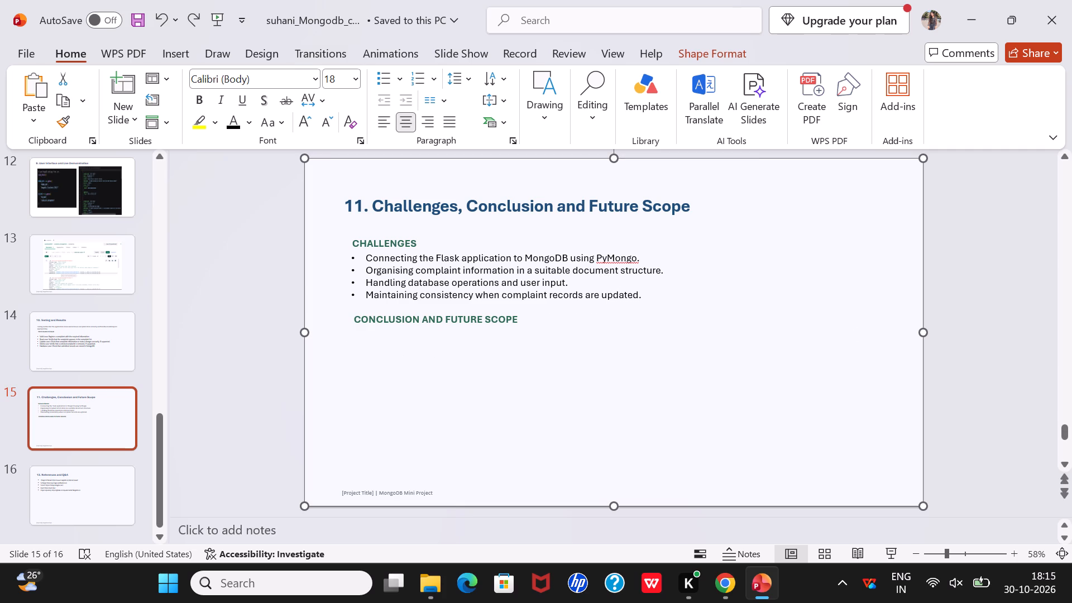
{"action": "left_click", "coordinate": [589, 362]}
{"action": "key", "text": "ctrl+v"}
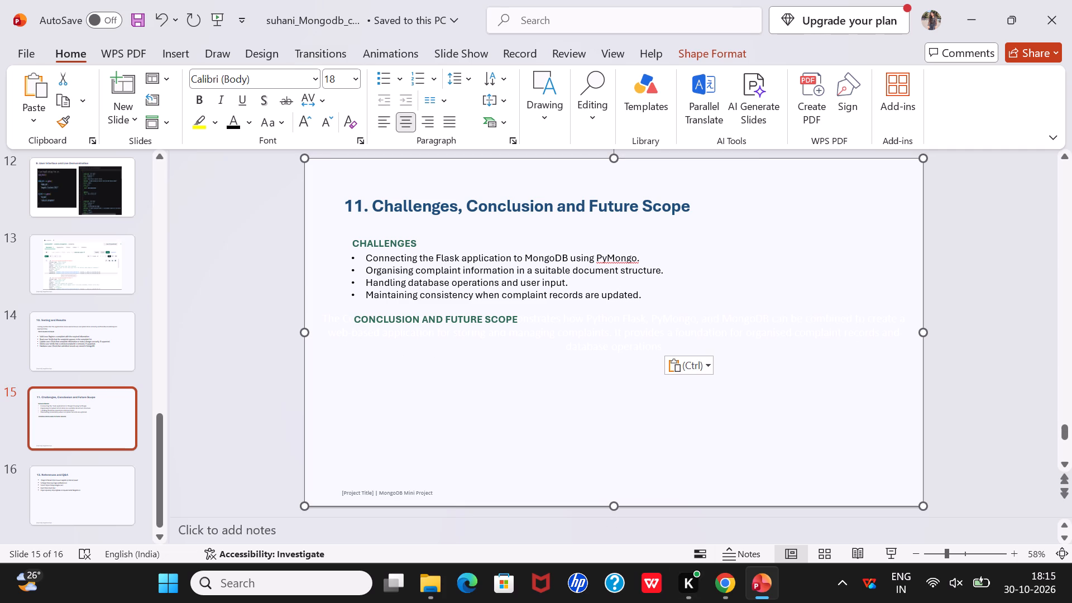
{"action": "left_click", "coordinate": [686, 362]}
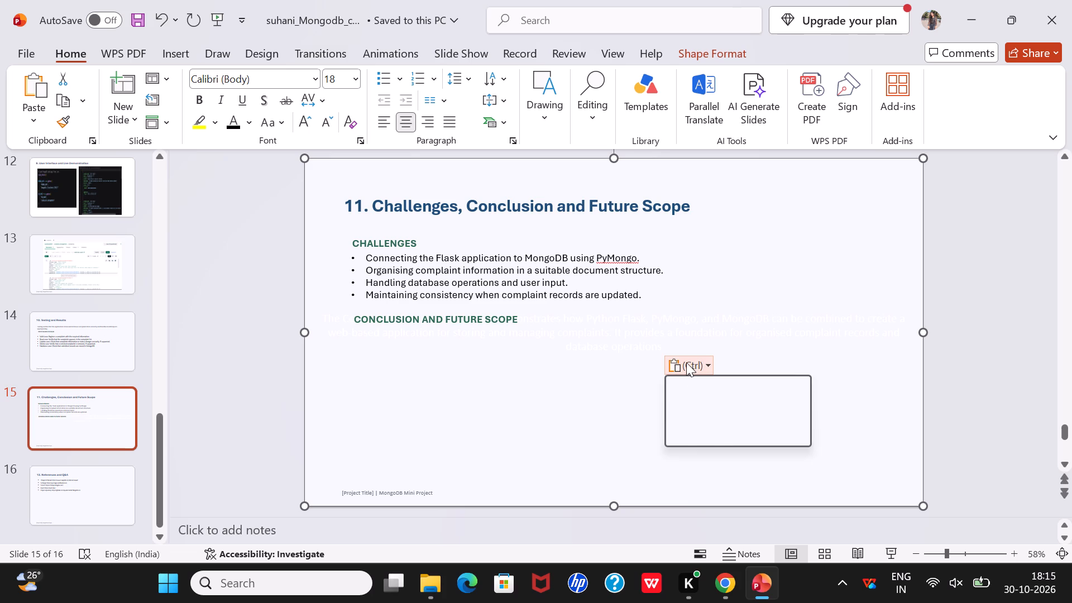
{"action": "left_click", "coordinate": [706, 433]}
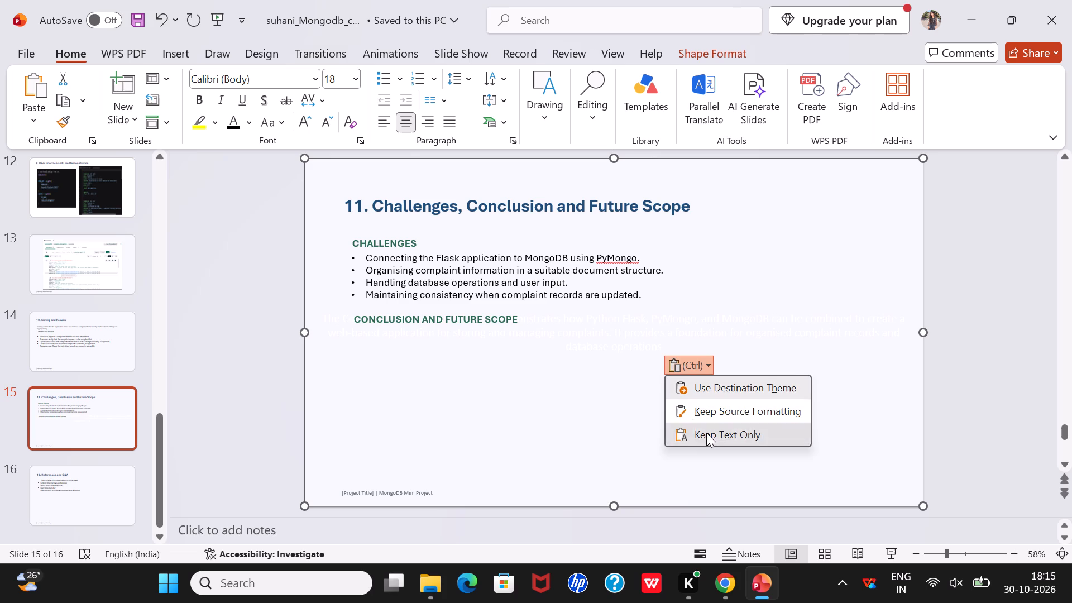
{"action": "left_click", "coordinate": [405, 387]}
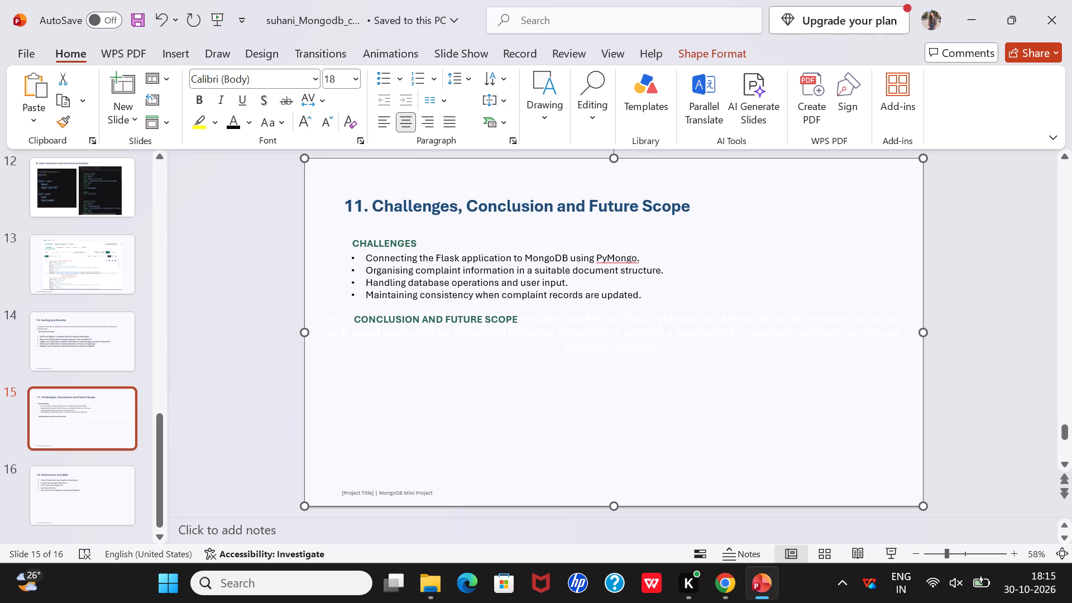
Paste the Complaint Management System conclusion paragraph on the blank line directly below the CONCLUSION AND FUTURE SCOPE heading.
{"action": "left_click", "coordinate": [380, 332]}
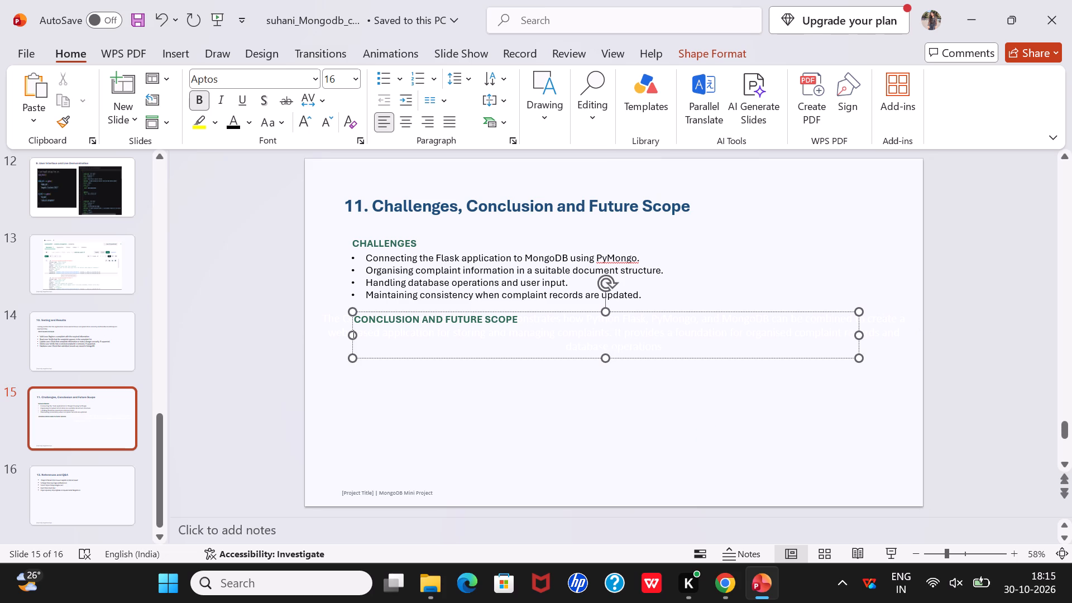
{"action": "left_click", "coordinate": [380, 335]}
{"action": "key", "text": "ctrl+v"}
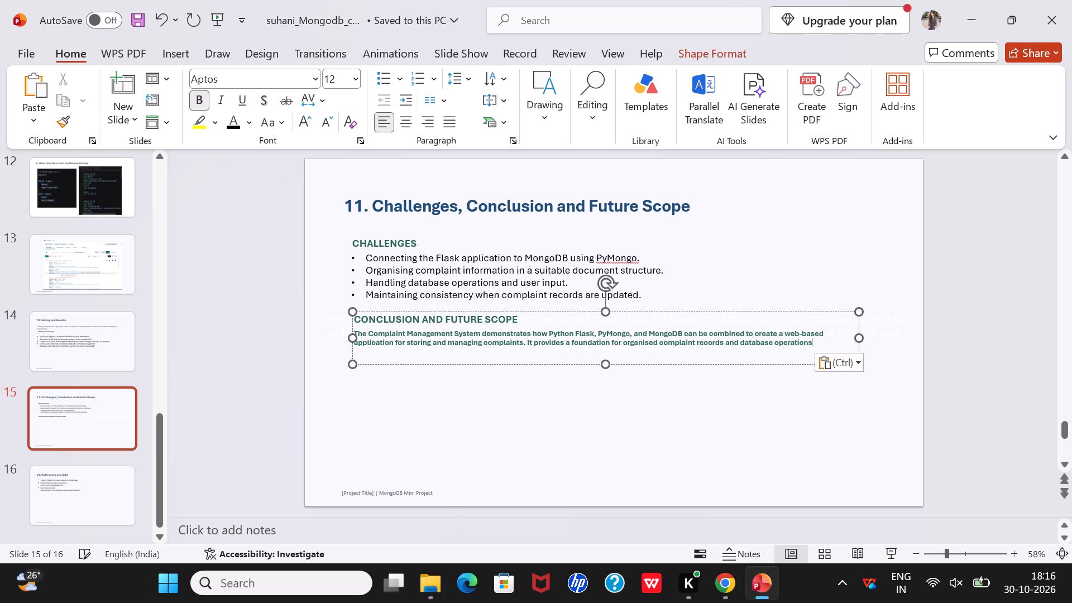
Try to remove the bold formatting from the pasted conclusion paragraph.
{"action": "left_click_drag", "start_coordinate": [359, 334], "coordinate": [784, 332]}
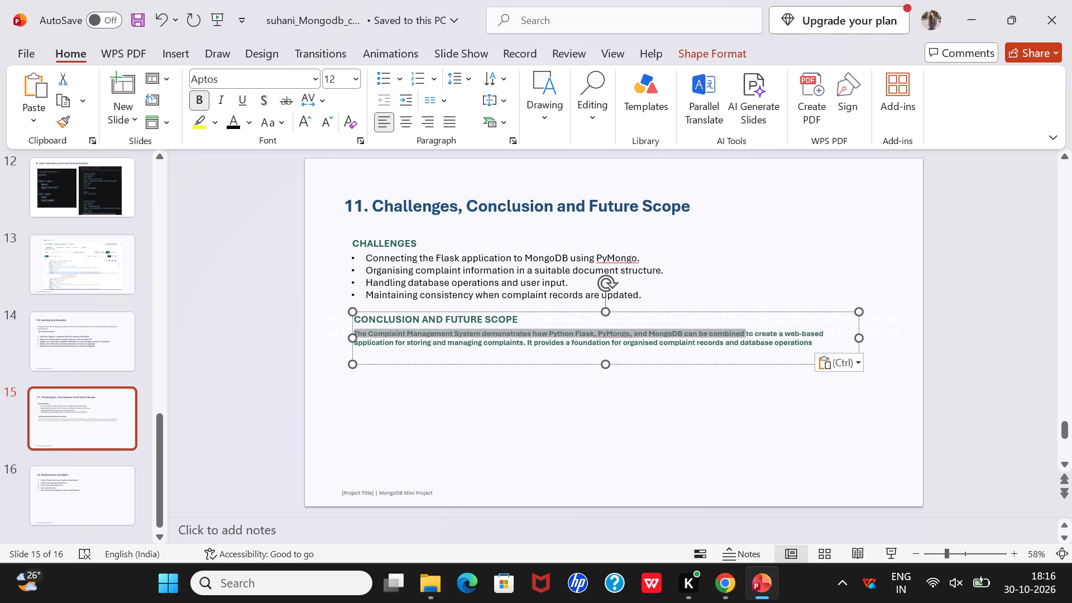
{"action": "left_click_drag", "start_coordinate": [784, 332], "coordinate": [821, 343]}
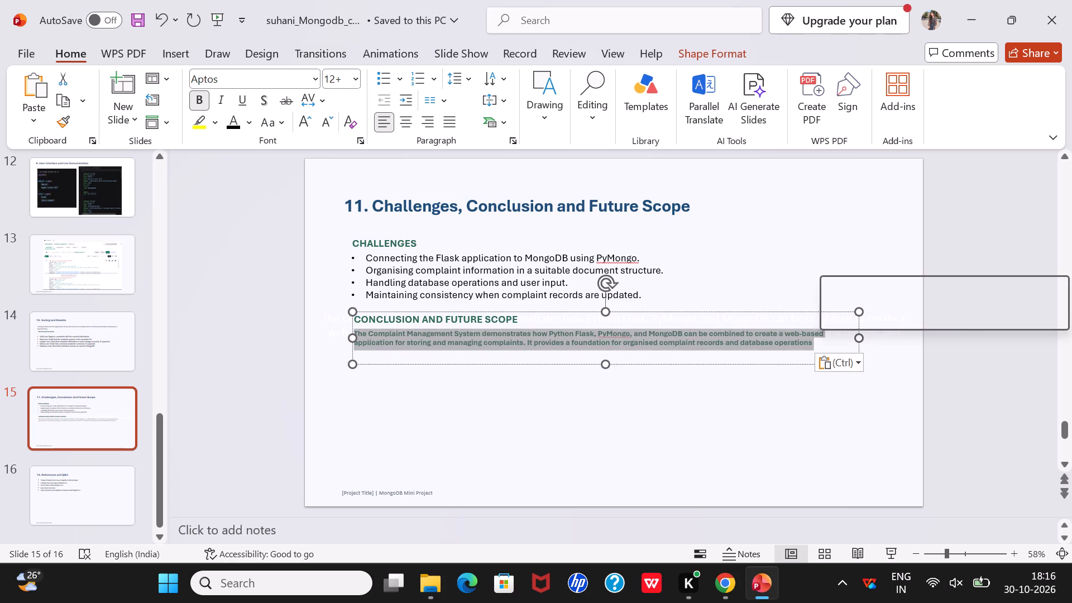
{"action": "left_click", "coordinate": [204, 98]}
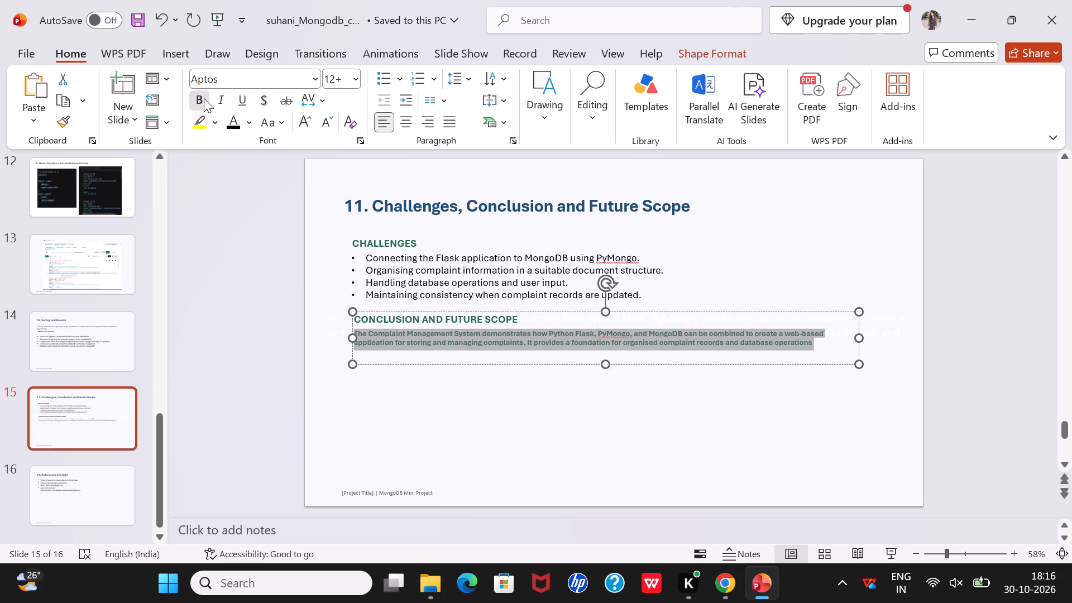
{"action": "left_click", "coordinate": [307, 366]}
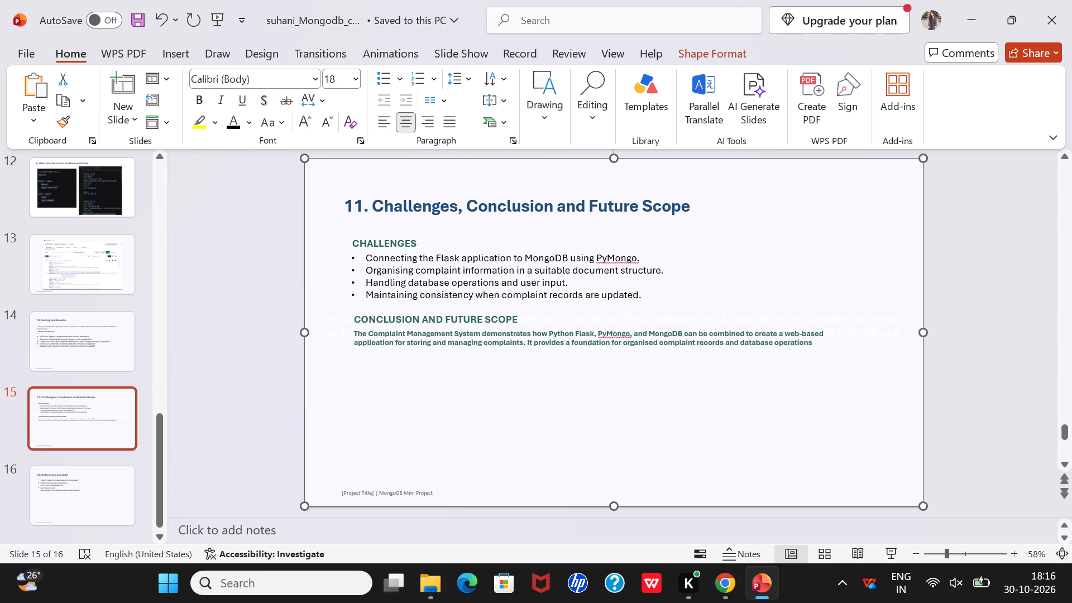
Set the conclusion paragraph about the Complaint Management System to font size 14 and a dark grey font colour.
{"action": "left_click_drag", "start_coordinate": [358, 337], "coordinate": [452, 322]}
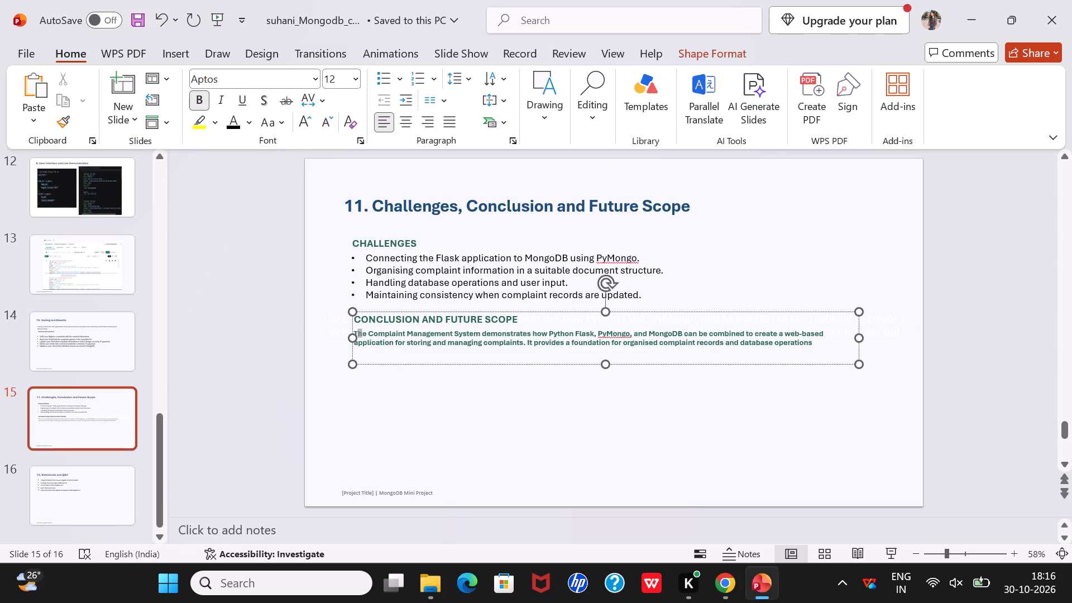
{"action": "left_click_drag", "start_coordinate": [452, 322], "coordinate": [826, 350]}
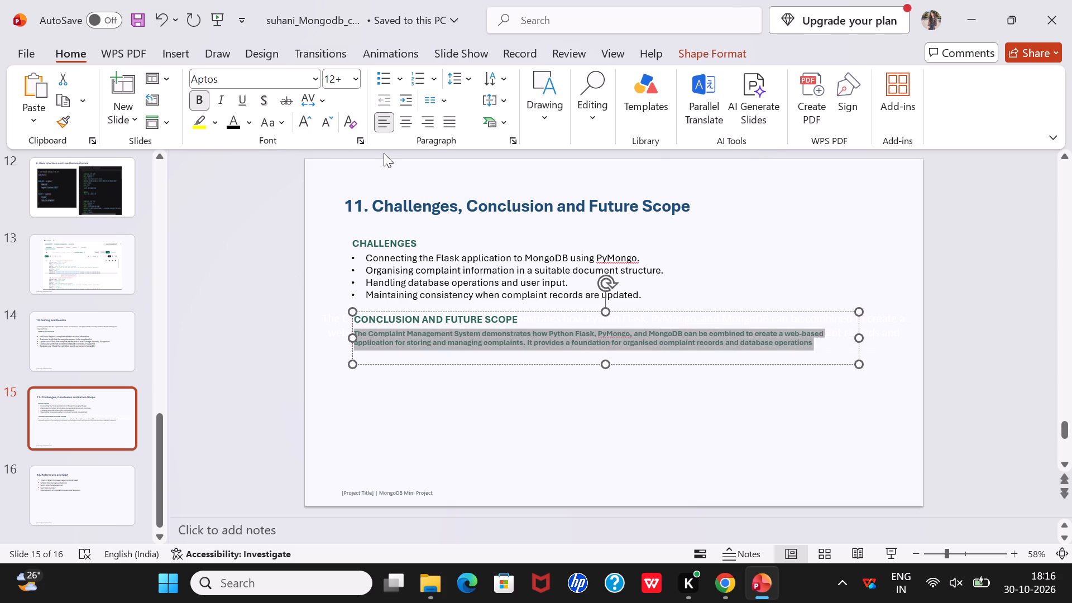
{"action": "left_click", "coordinate": [351, 77]}
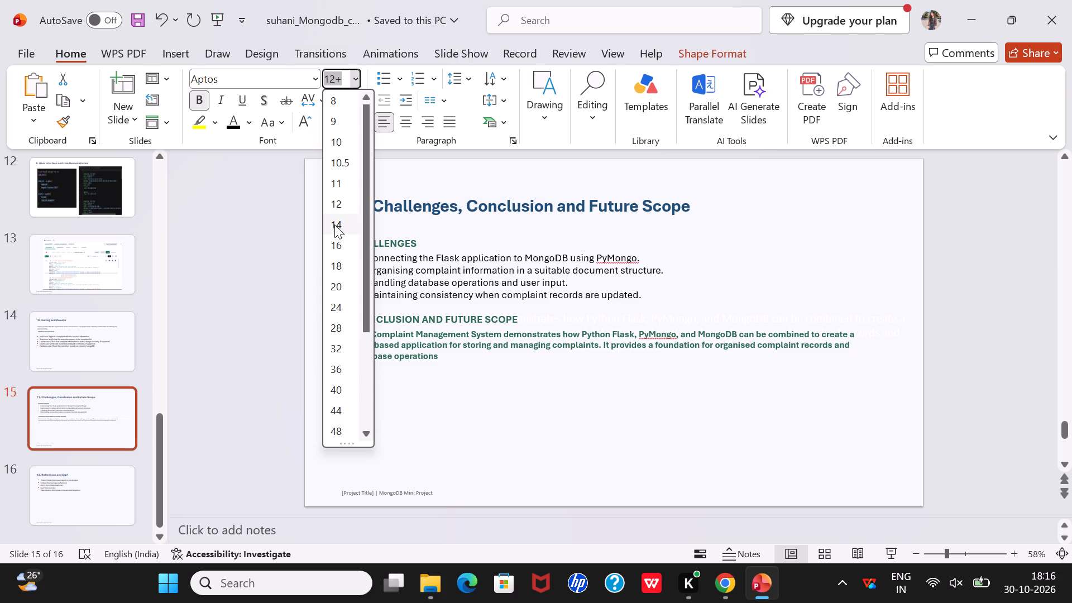
{"action": "left_click", "coordinate": [334, 224]}
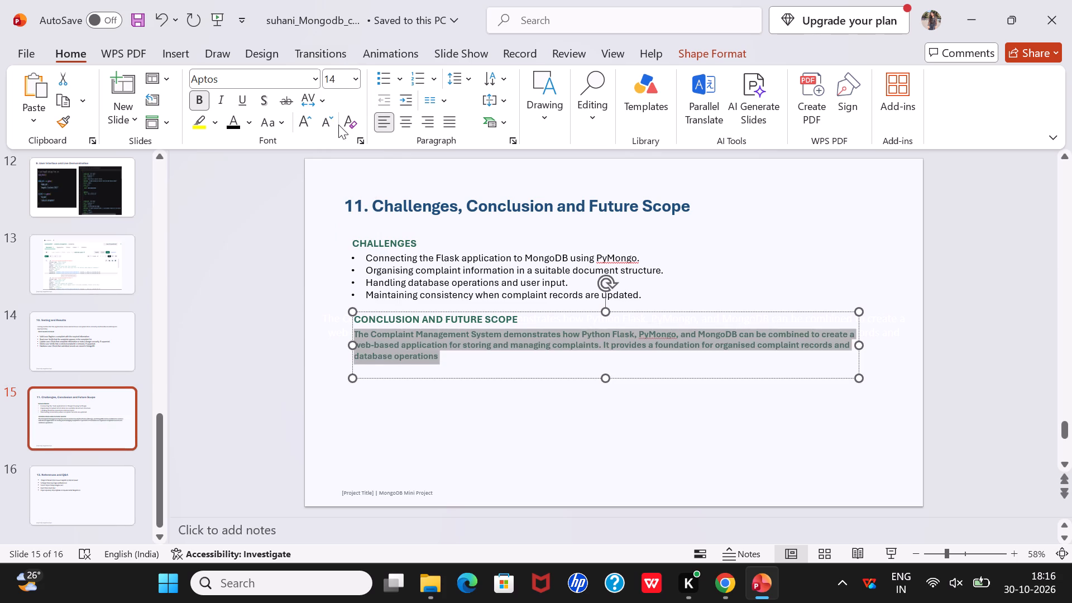
{"action": "left_click", "coordinate": [236, 131]}
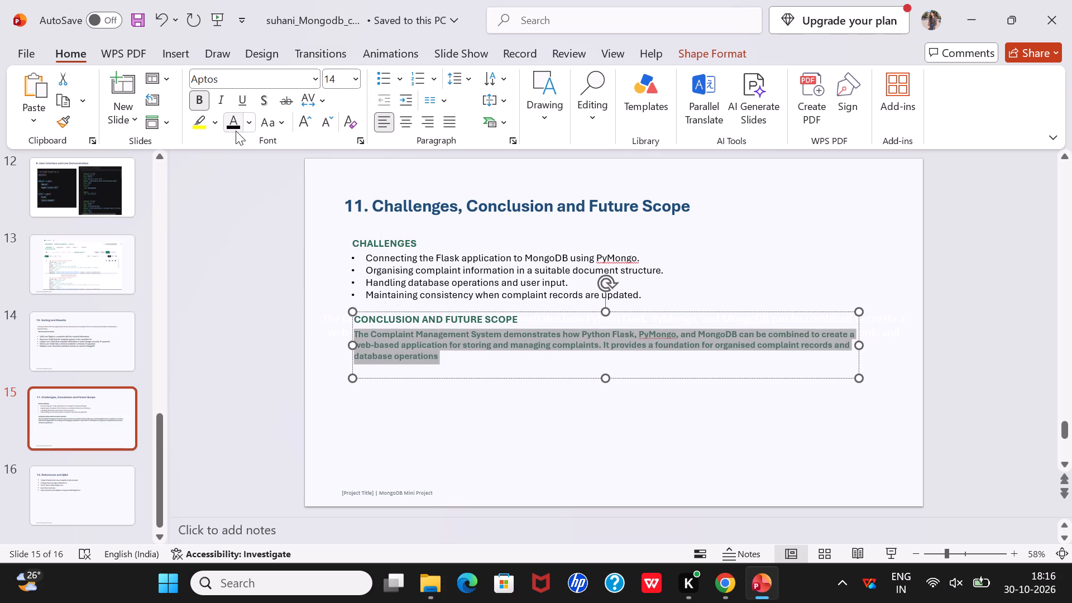
{"action": "left_click", "coordinate": [236, 131]}
{"action": "left_click", "coordinate": [252, 124]}
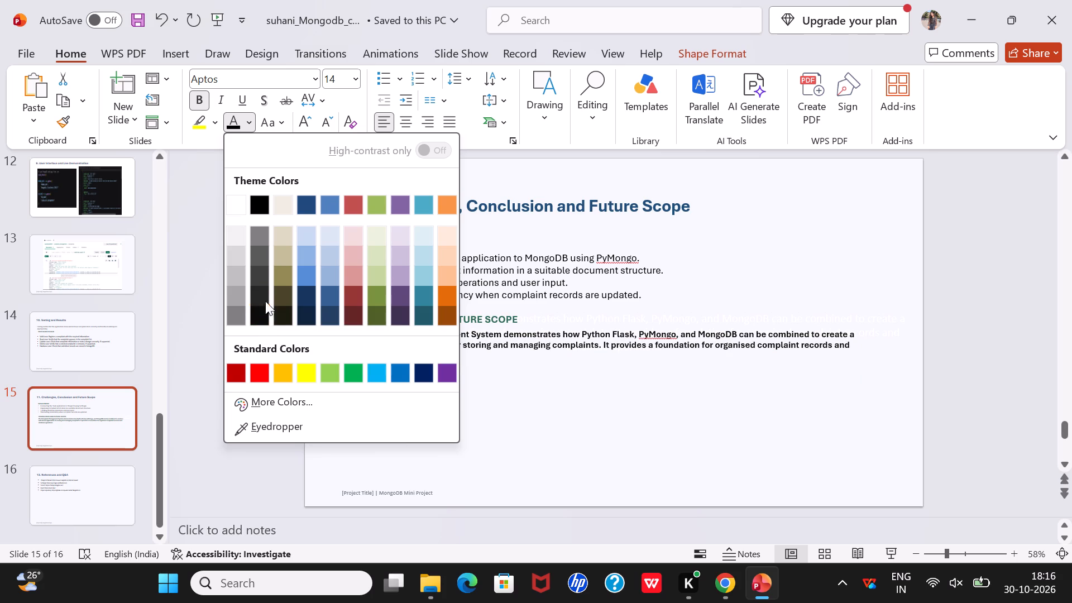
{"action": "left_click", "coordinate": [265, 276]}
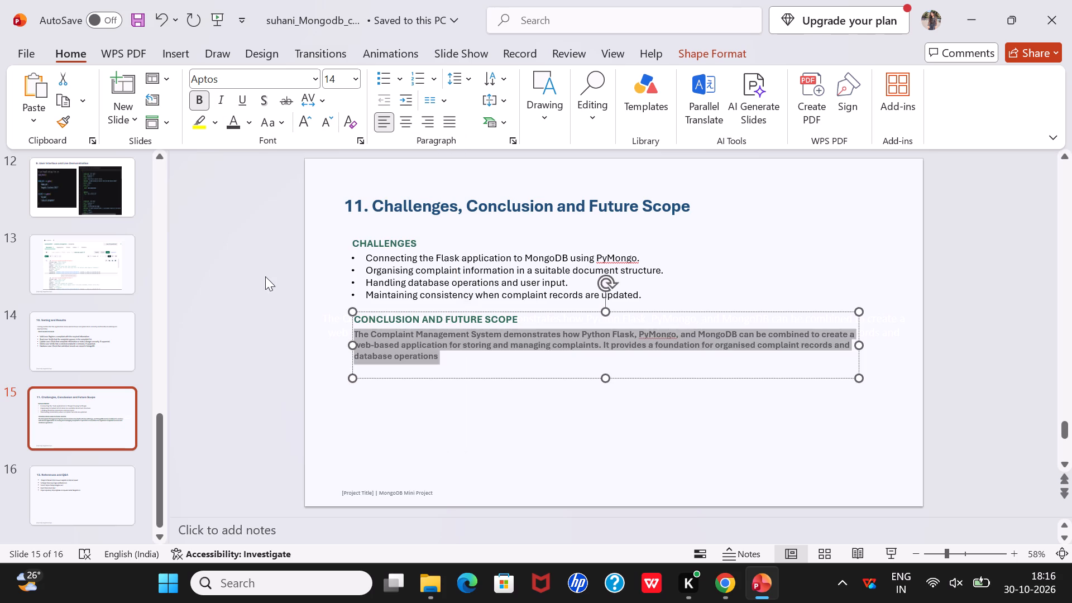
{"action": "left_click", "coordinate": [268, 337]}
Add two line breaks after the end of the conclusion paragraph.
{"action": "left_click", "coordinate": [437, 354]}
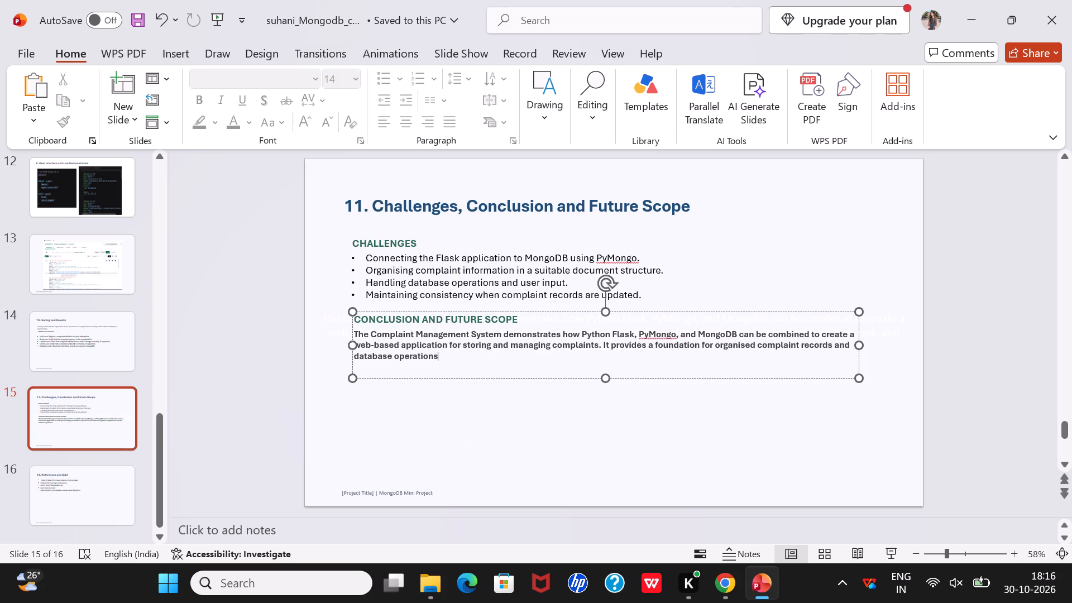
{"action": "key", "text": "Return"}
{"action": "key", "text": "Return"}
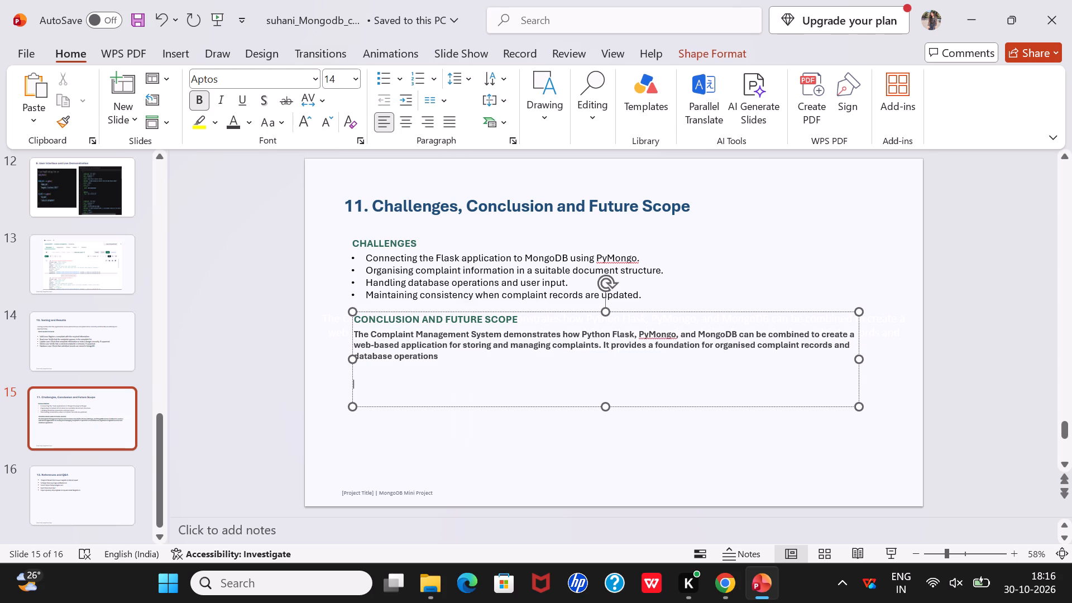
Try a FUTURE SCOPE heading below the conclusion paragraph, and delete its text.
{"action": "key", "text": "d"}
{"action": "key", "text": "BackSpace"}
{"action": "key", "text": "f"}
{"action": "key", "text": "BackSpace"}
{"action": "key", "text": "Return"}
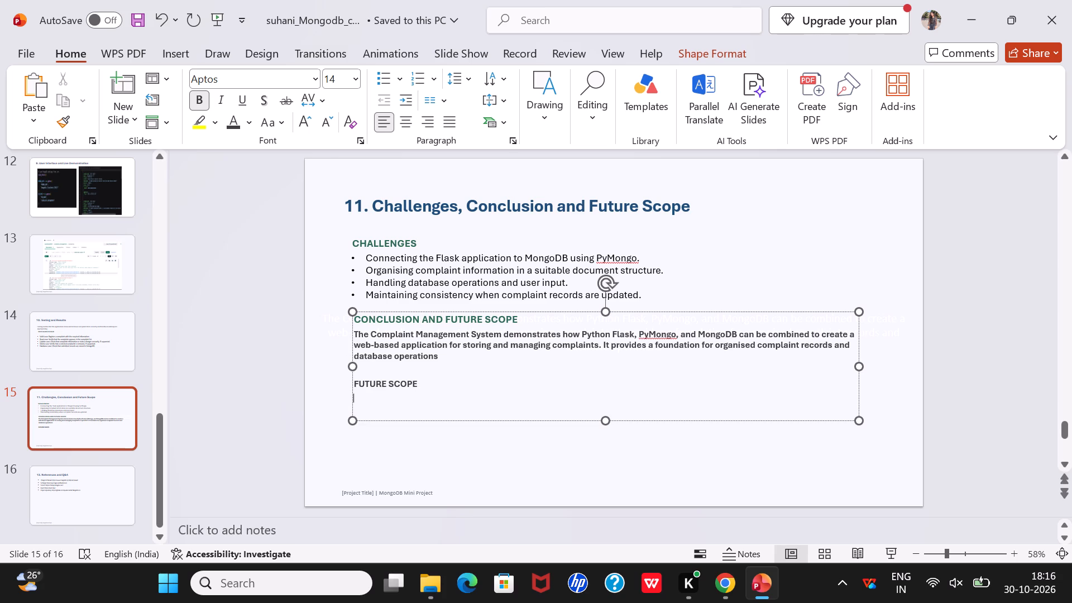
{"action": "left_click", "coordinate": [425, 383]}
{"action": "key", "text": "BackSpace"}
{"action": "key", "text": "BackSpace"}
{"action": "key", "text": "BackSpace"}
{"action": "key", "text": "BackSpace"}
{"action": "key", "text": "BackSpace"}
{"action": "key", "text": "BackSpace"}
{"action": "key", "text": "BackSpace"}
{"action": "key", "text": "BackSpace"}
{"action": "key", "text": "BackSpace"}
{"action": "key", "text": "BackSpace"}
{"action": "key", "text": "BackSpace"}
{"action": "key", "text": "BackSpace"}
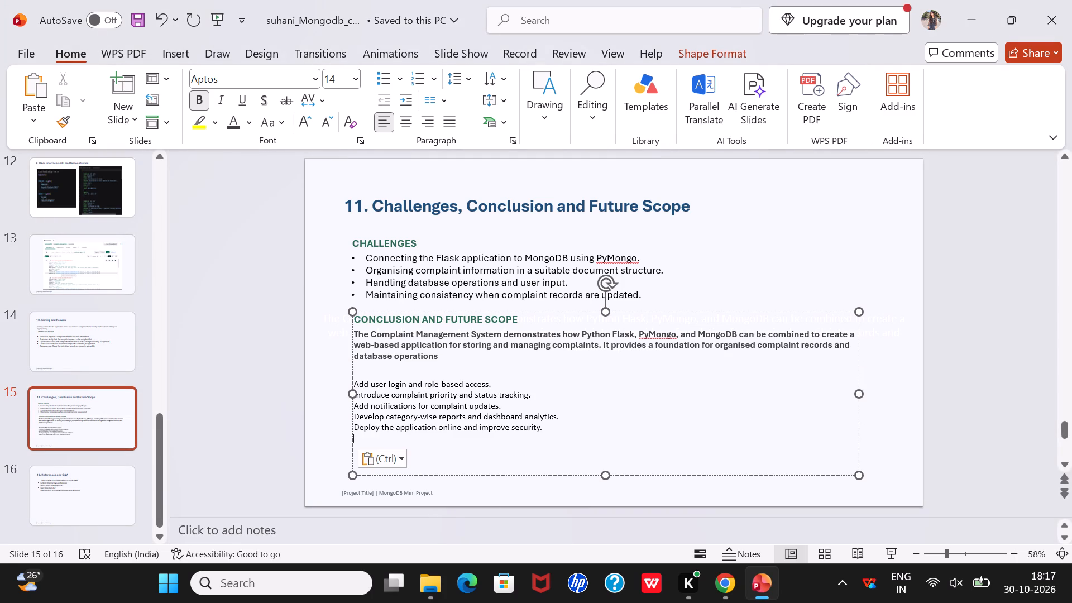
Set the font size of the five pasted future scope items to 16.
{"action": "left_click_drag", "start_coordinate": [355, 385], "coordinate": [577, 437]}
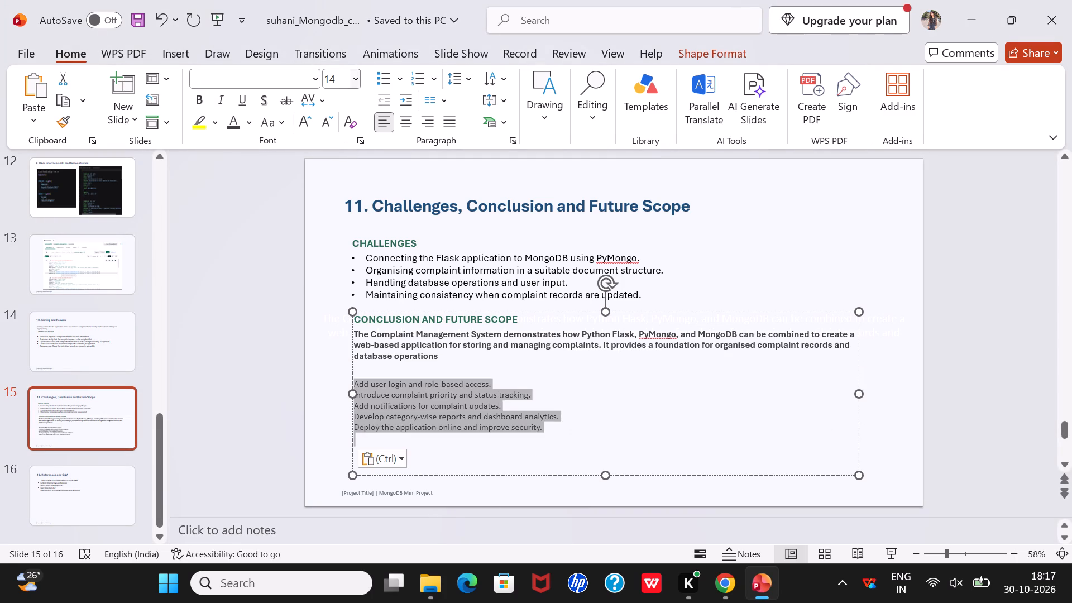
{"action": "left_click_drag", "start_coordinate": [355, 83], "coordinate": [339, 330]}
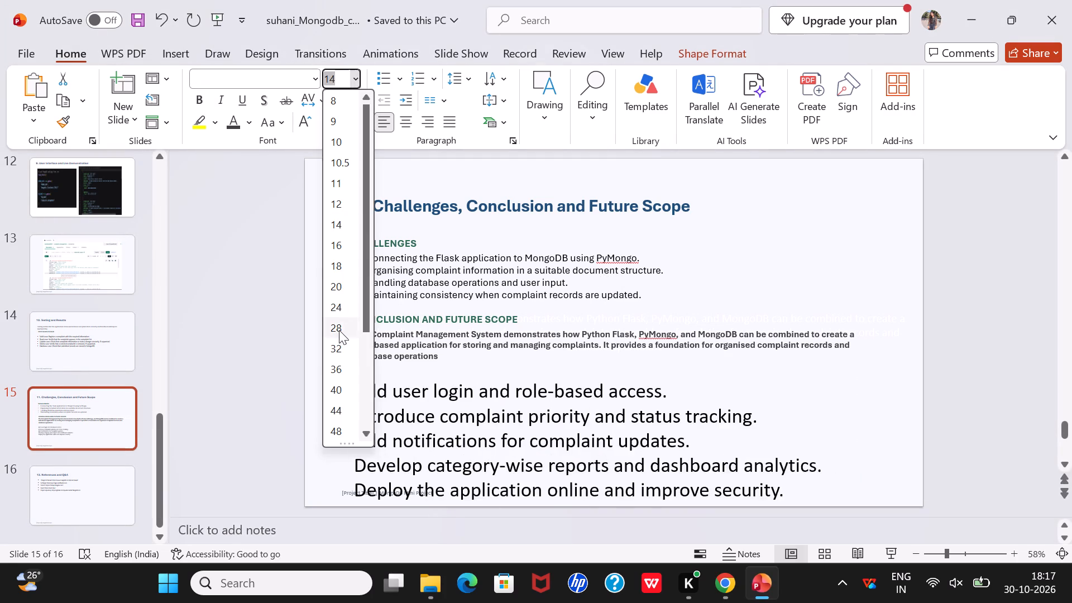
{"action": "left_click_drag", "start_coordinate": [339, 330], "coordinate": [339, 246]}
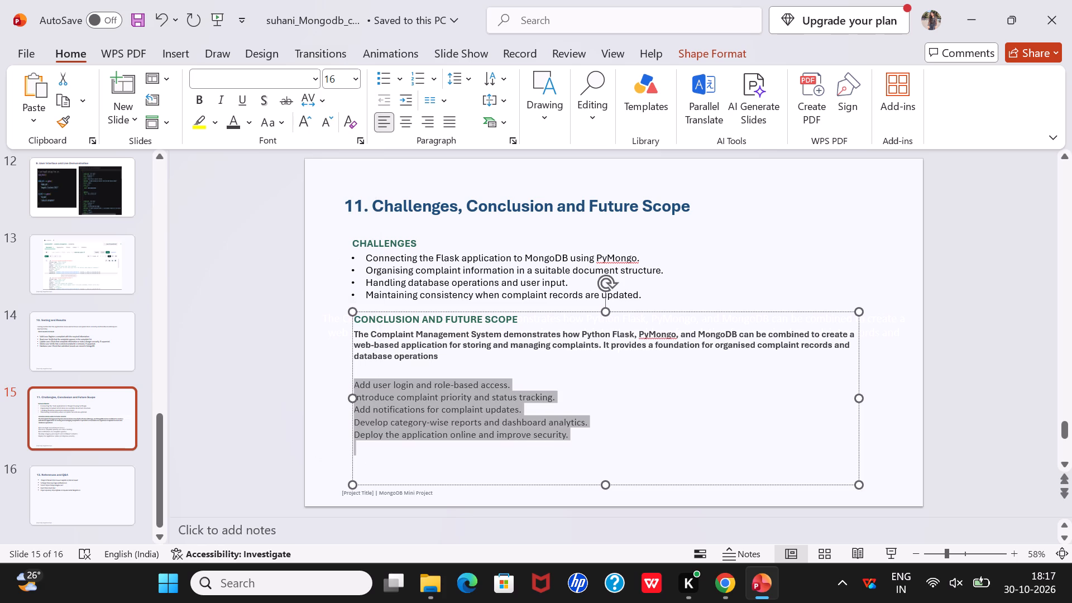
{"action": "left_click", "coordinate": [281, 327]}
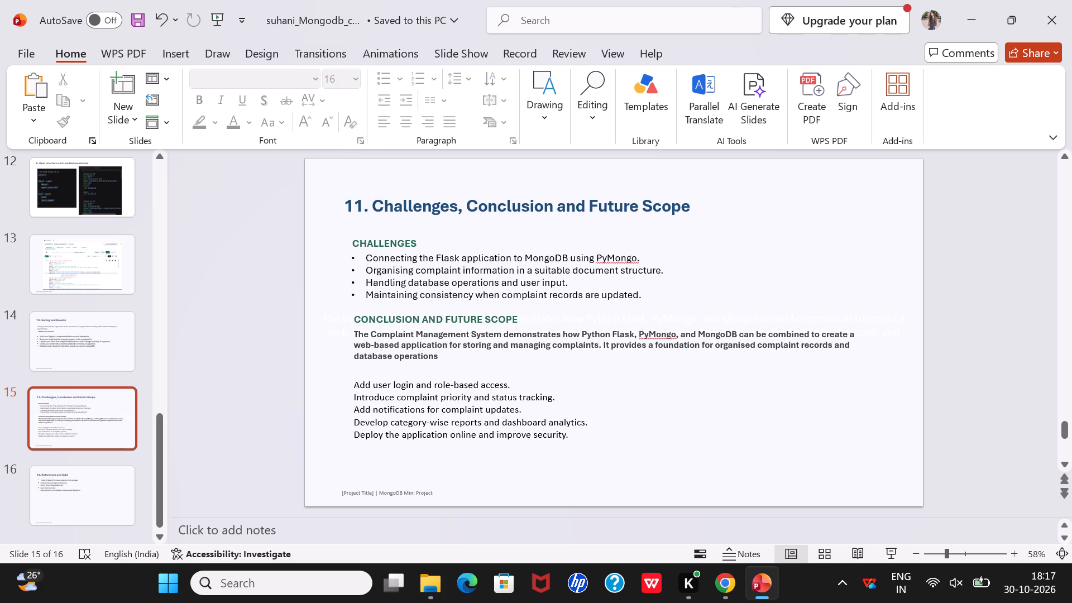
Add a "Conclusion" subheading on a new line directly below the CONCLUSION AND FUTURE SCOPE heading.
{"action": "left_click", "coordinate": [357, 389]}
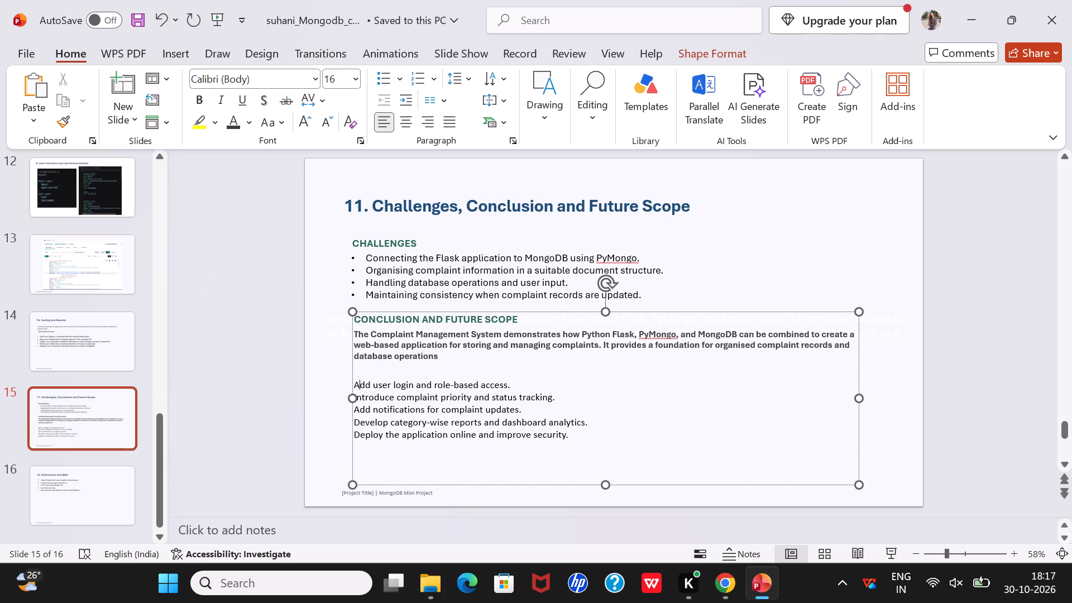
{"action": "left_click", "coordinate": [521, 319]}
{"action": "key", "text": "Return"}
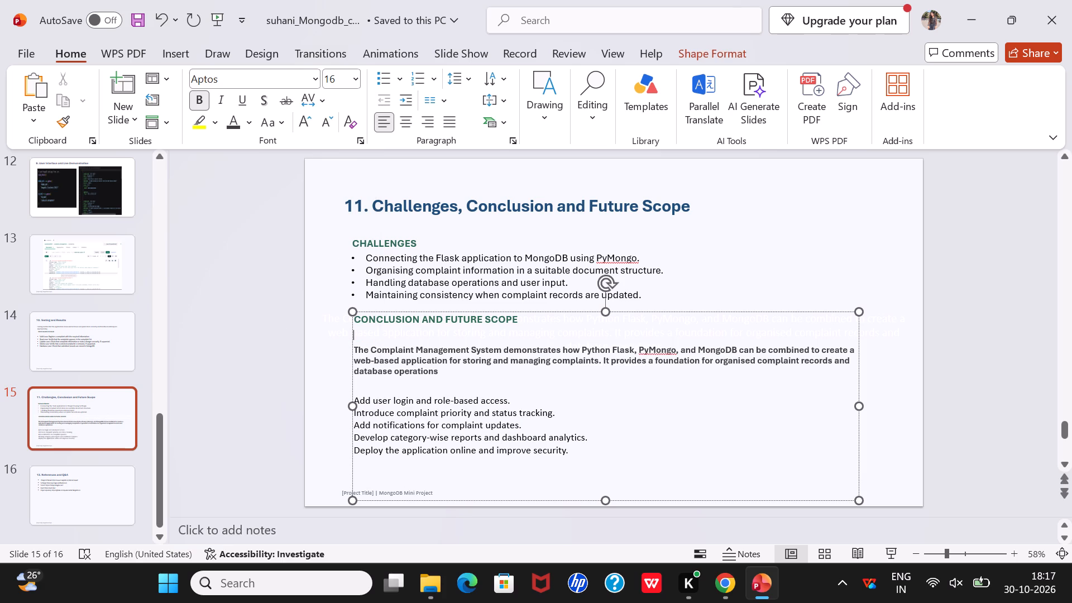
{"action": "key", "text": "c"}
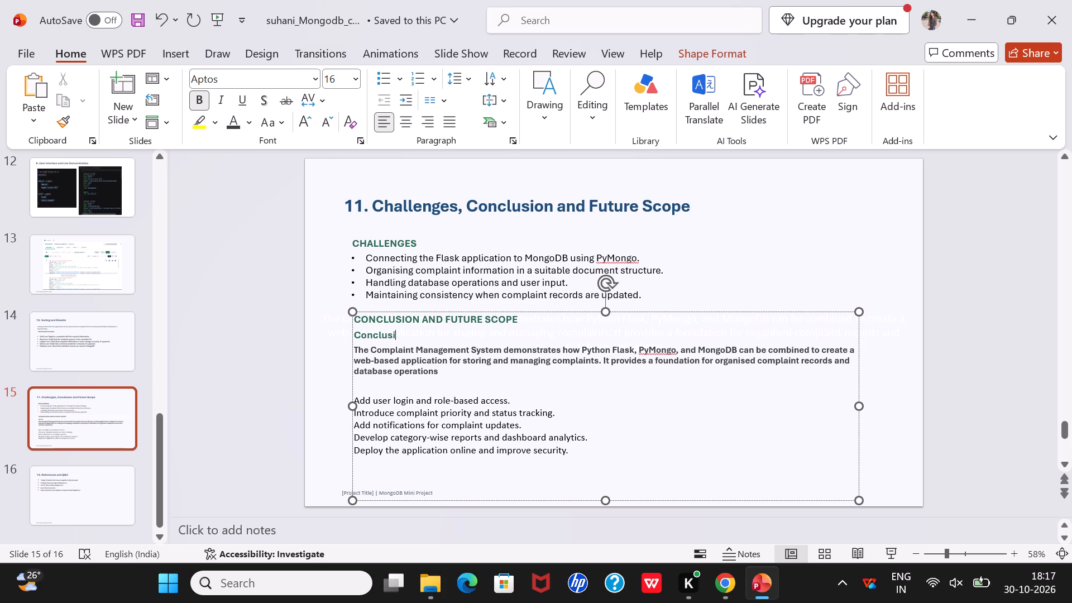
Copy FUTURE SCOPE from the combined heading and shorten that heading to CONCLUSION.
{"action": "left_click", "coordinate": [423, 324]}
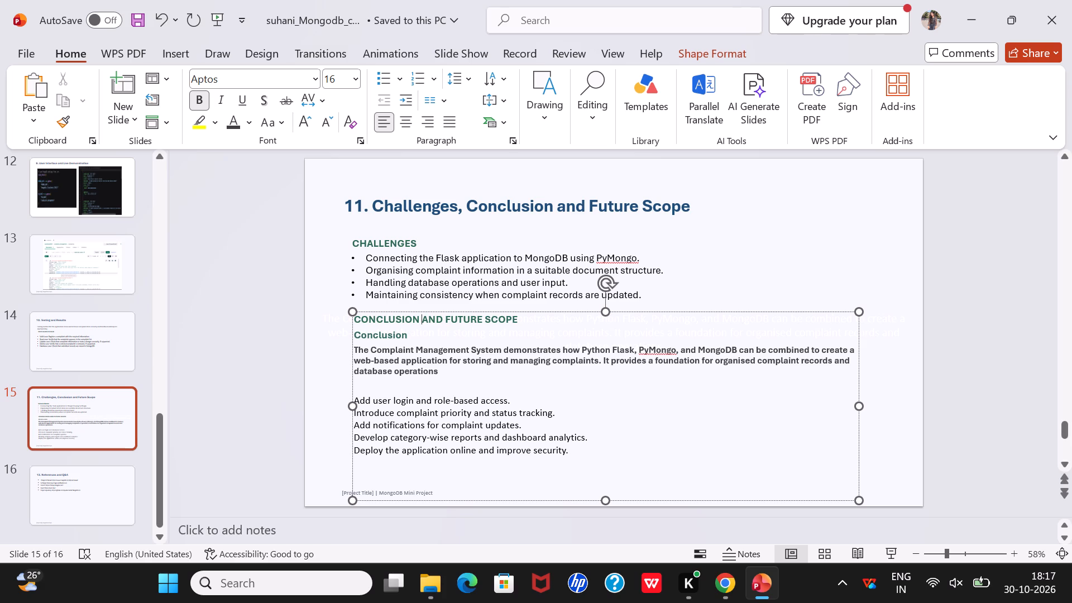
{"action": "left_click_drag", "start_coordinate": [445, 319], "coordinate": [522, 317]}
{"action": "key", "text": "ctrl+c"}
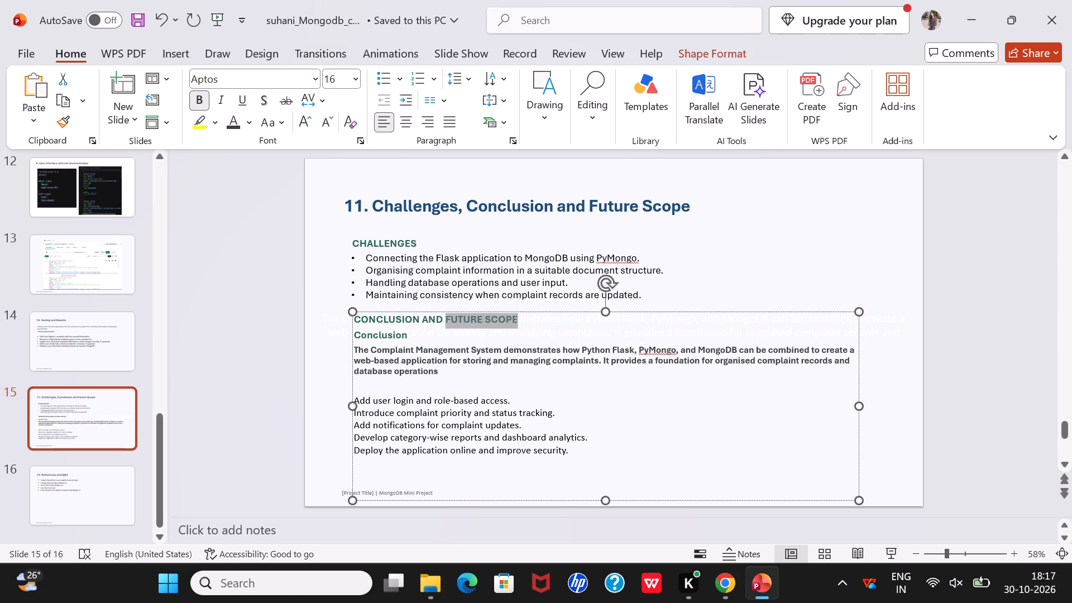
{"action": "key", "text": "equal"}
{"action": "key", "text": "BackSpace"}
{"action": "key", "text": "BackSpace"}
{"action": "key", "text": "BackSpace"}
{"action": "key", "text": "BackSpace"}
{"action": "key", "text": "BackSpace"}
{"action": "key", "text": "BackSpace"}
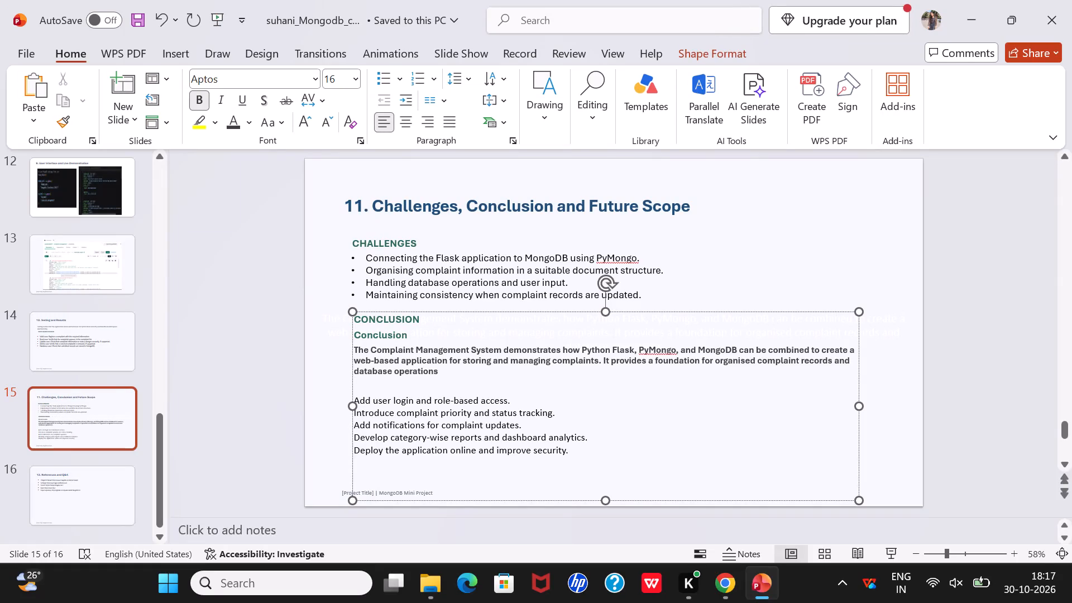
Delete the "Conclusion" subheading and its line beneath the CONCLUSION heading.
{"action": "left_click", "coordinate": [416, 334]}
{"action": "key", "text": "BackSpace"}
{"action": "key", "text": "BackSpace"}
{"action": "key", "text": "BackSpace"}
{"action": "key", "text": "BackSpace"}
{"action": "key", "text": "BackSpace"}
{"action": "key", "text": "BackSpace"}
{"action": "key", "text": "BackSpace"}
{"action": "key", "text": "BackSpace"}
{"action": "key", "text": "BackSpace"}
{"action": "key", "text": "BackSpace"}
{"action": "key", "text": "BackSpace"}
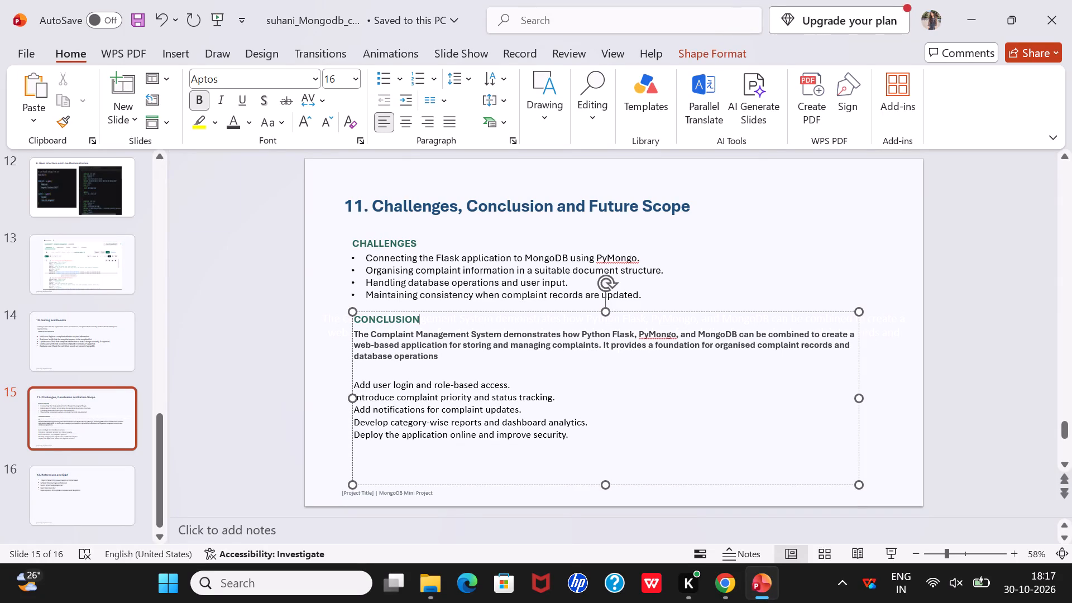
Paste the copied FUTURE SCOPE heading on its own line directly above the future scope items.
{"action": "left_click", "coordinate": [402, 376]}
{"action": "key", "text": "Return"}
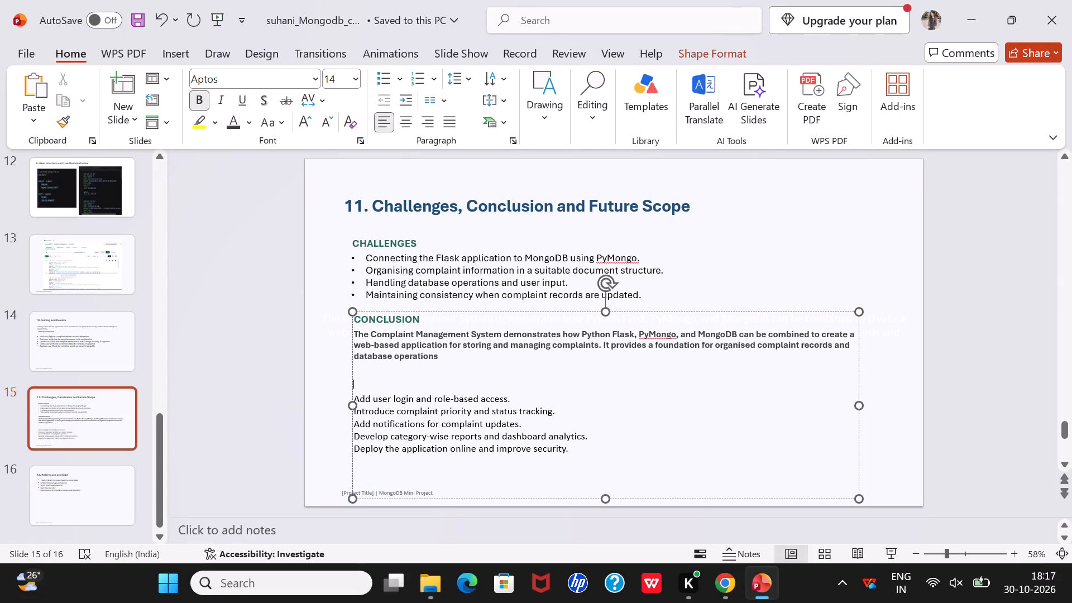
{"action": "key", "text": "ctrl+v"}
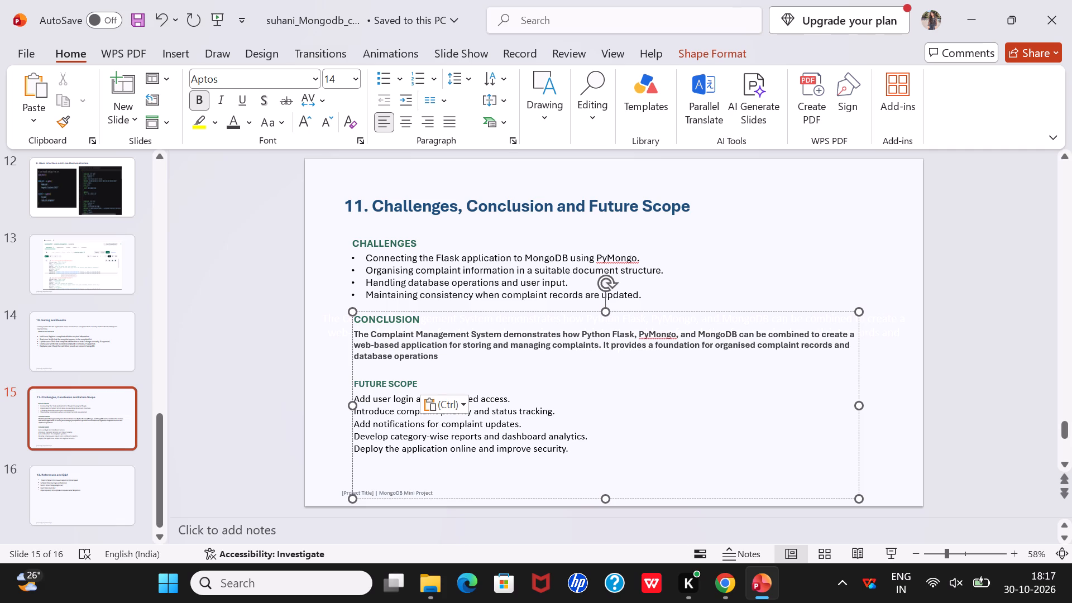
Add bullets to the first two FUTURE SCOPE items, on user login with role-based access and on complaint priority with status tracking.
{"action": "left_click", "coordinate": [332, 424]}
{"action": "left_click", "coordinate": [356, 400]}
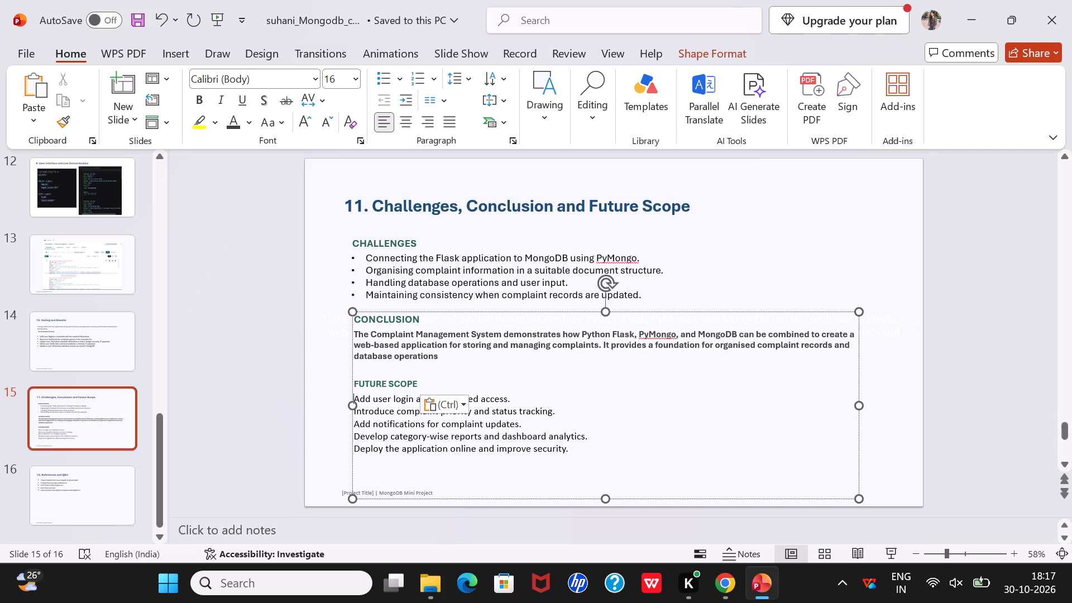
{"action": "left_click", "coordinate": [377, 77]}
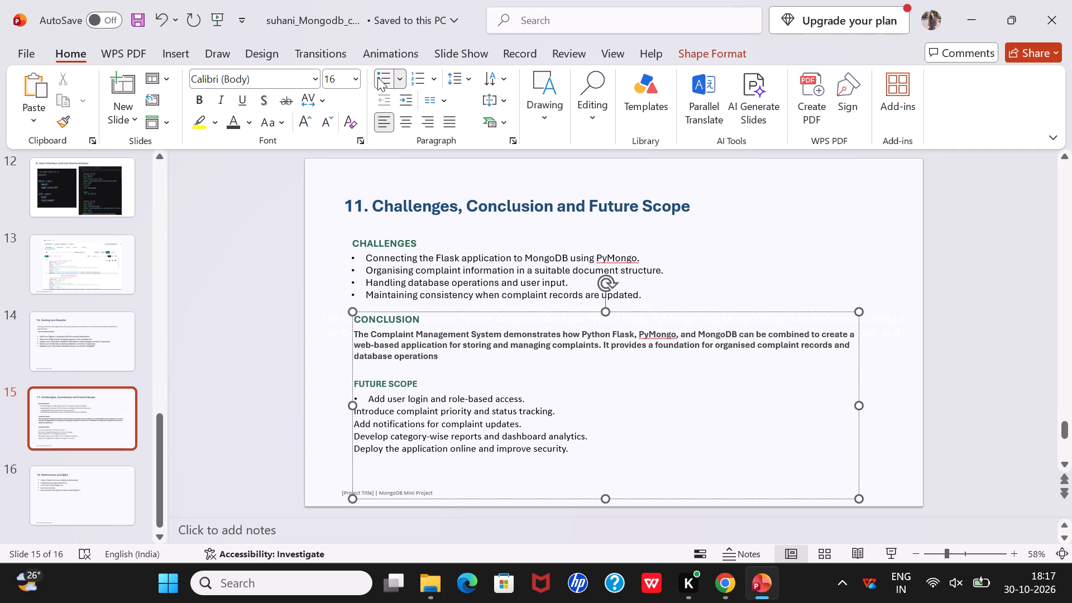
{"action": "key", "text": "Left"}
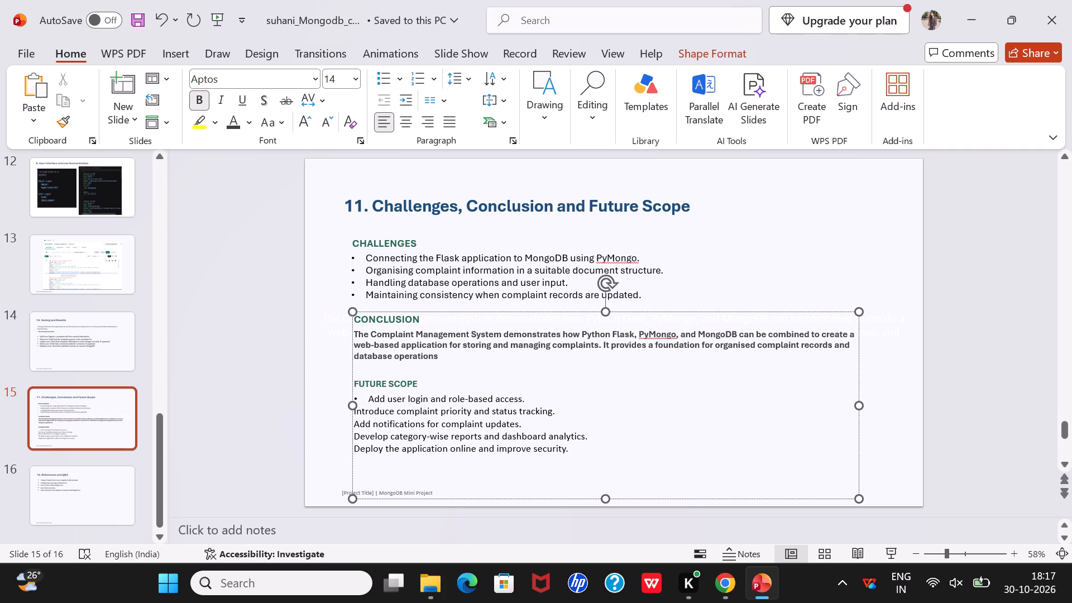
{"action": "key", "text": "Down"}
{"action": "key", "text": "Left"}
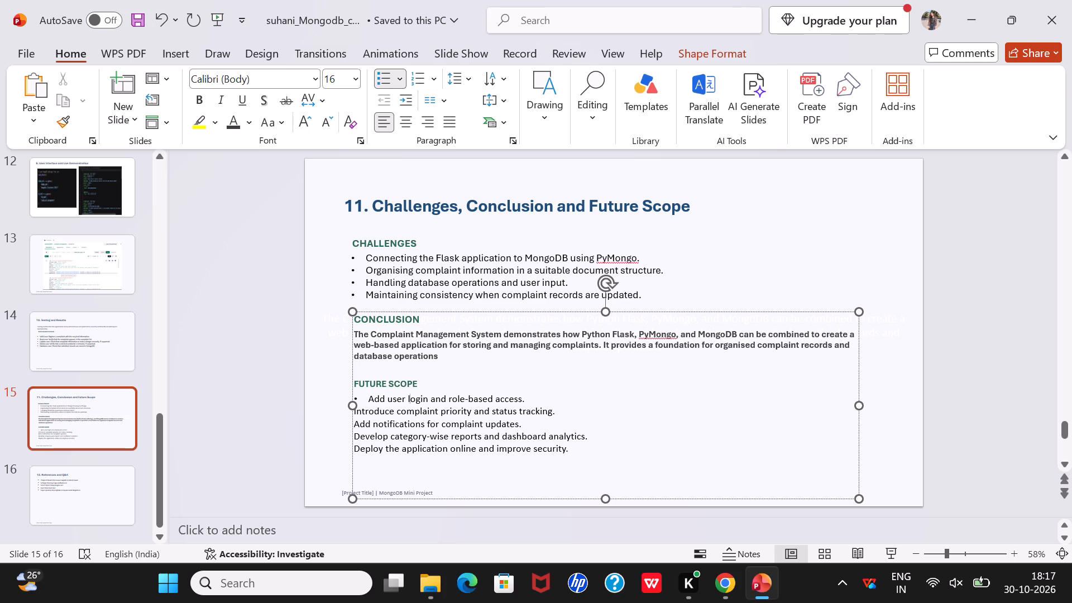
{"action": "key", "text": "ctrl+Down"}
{"action": "key", "text": "Left"}
{"action": "key", "text": "Down"}
{"action": "key", "text": "Up"}
{"action": "key", "text": "Right"}
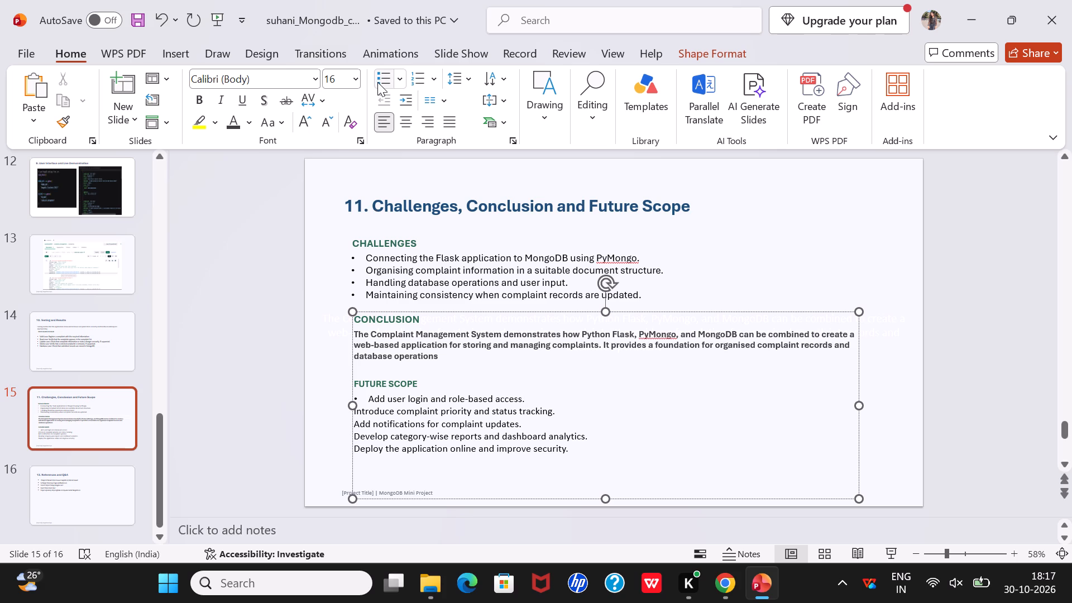
{"action": "left_click", "coordinate": [377, 82]}
{"action": "key", "text": "Right"}
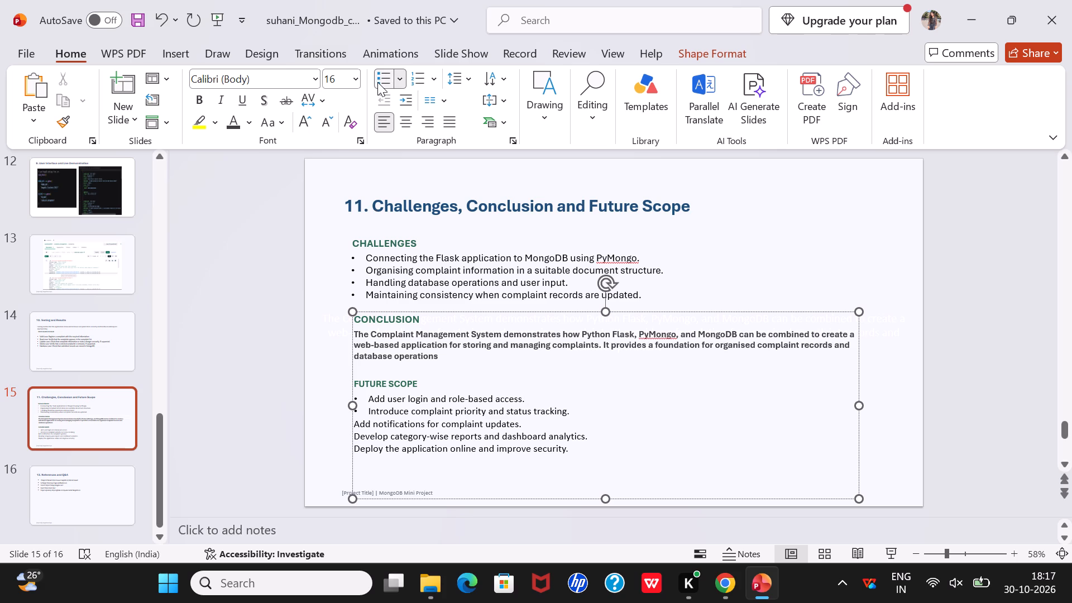
Add bullets to the remaining three FUTURE SCOPE items, covering notifications, category-wise reports and online deployment.
{"action": "key", "text": "End"}
{"action": "key", "text": "Right"}
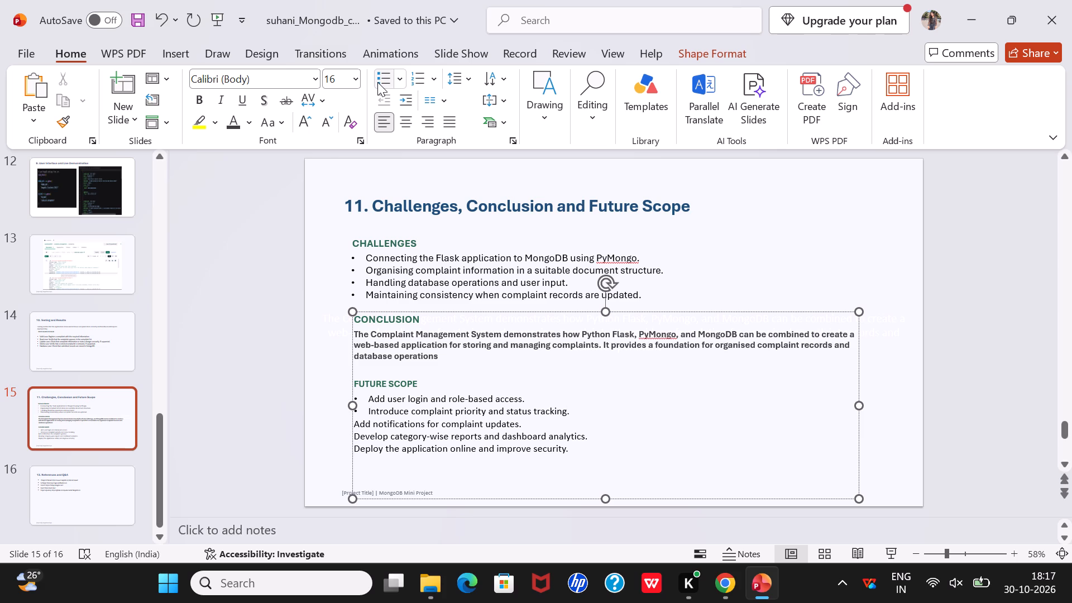
{"action": "left_click", "coordinate": [386, 76]}
{"action": "key", "text": "End"}
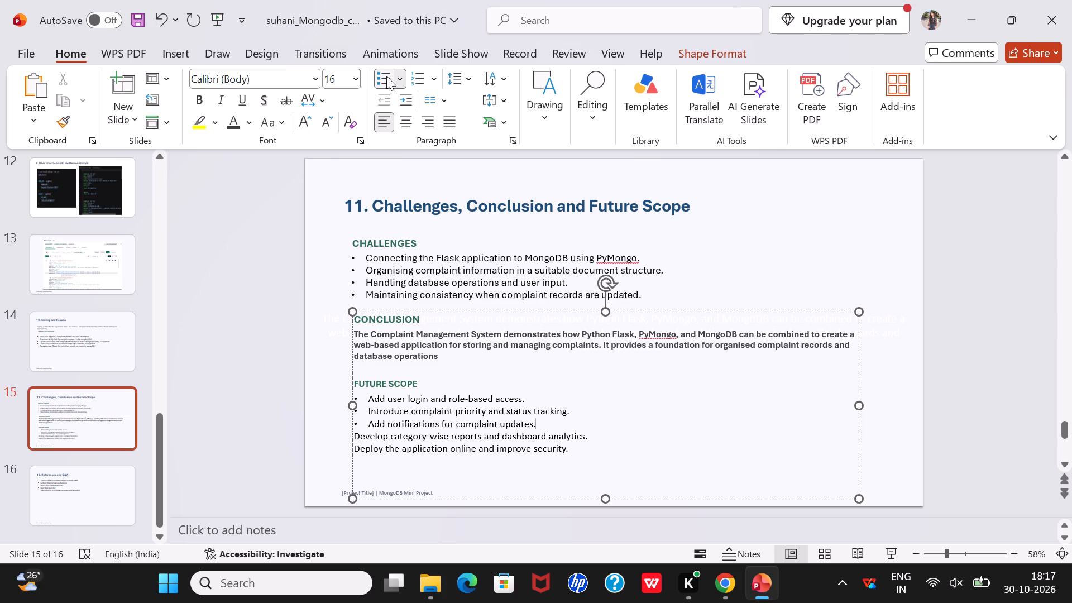
{"action": "key", "text": "Right"}
{"action": "left_click", "coordinate": [386, 76]}
{"action": "key", "text": "End"}
{"action": "key", "text": "Right"}
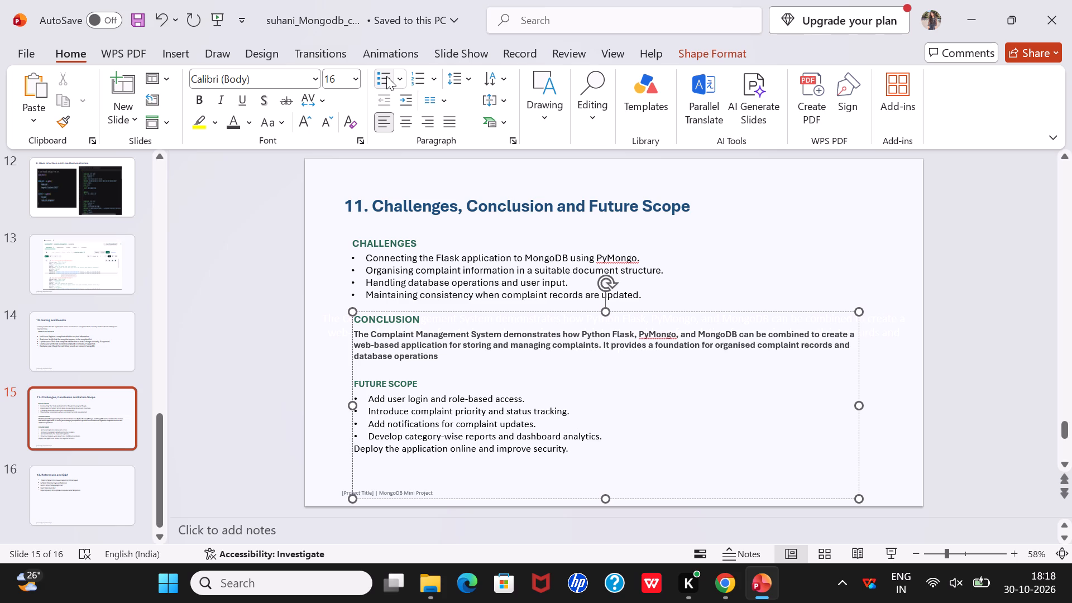
{"action": "left_click", "coordinate": [382, 84]}
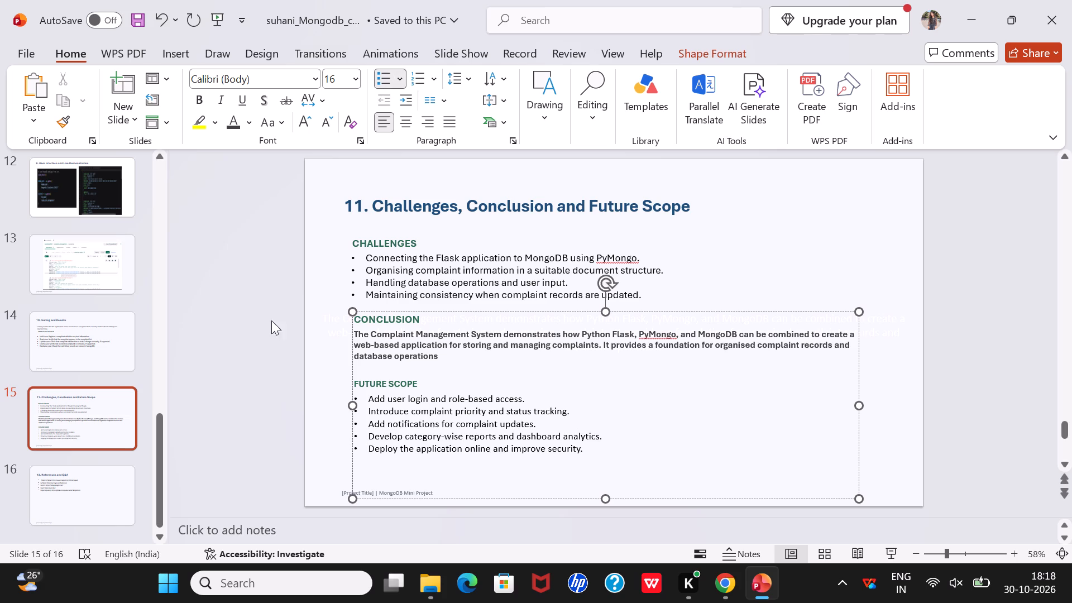
{"action": "left_click", "coordinate": [263, 332]}
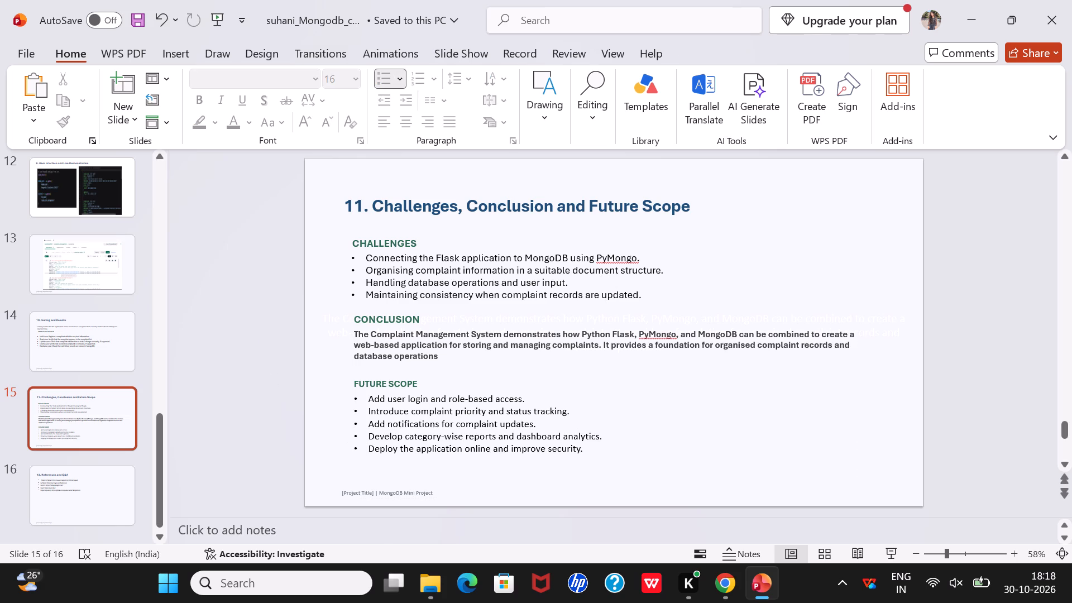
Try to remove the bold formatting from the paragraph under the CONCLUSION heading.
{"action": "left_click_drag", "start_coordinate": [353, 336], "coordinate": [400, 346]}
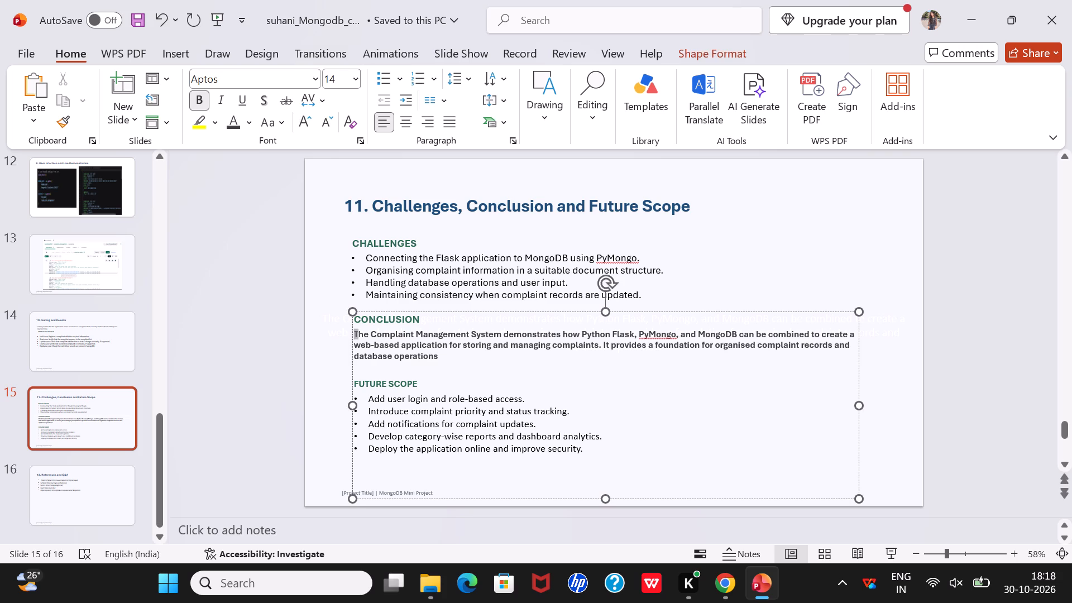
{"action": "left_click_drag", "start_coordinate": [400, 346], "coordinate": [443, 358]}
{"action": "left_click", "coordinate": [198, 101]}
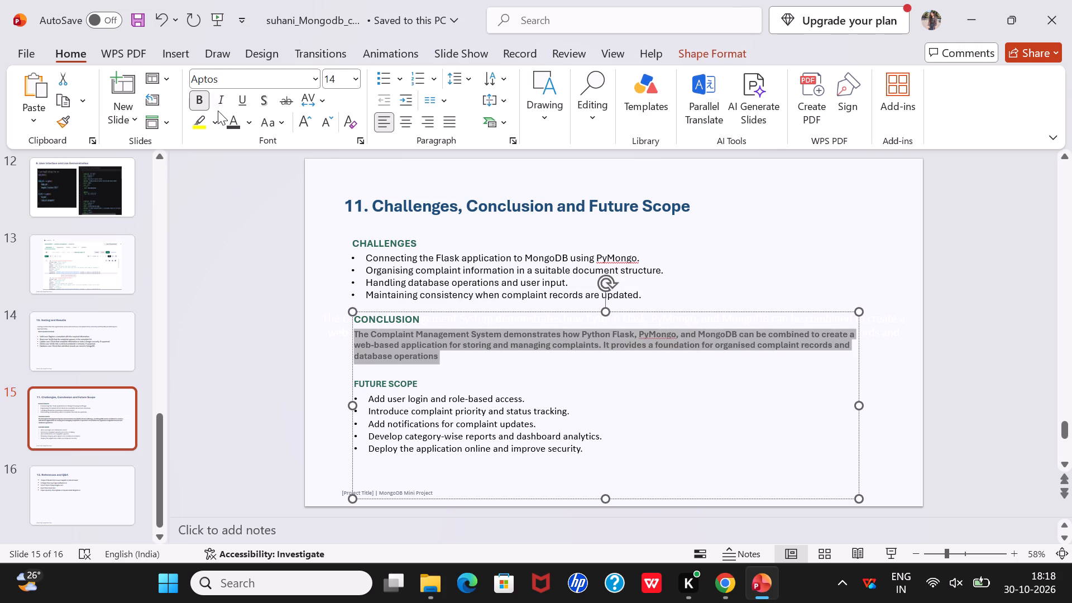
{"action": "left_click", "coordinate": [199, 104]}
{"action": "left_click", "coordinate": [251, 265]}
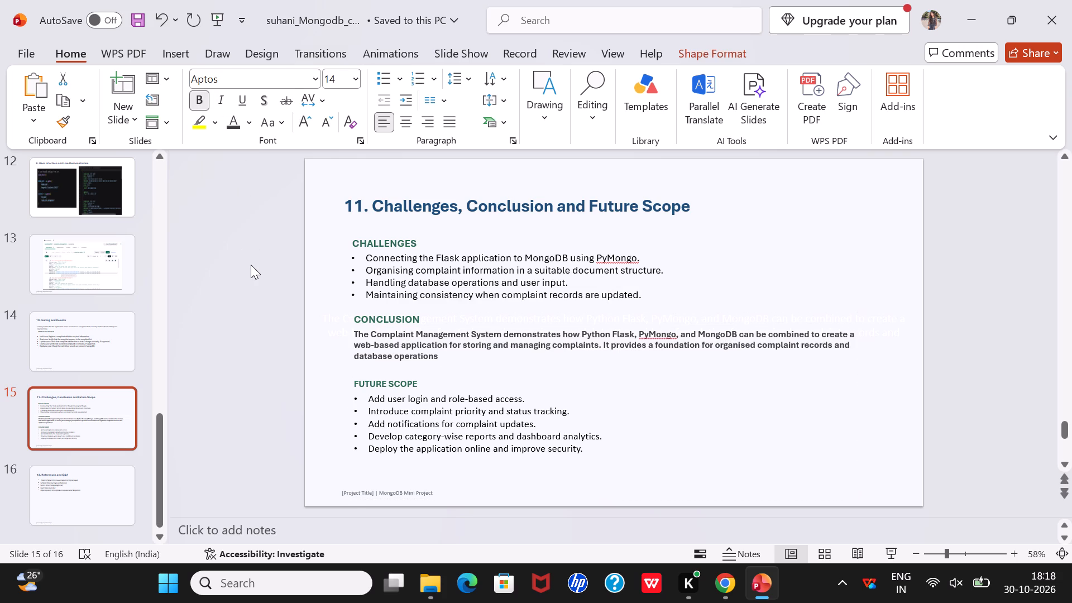
Ignore all spelling flags for the word PyMongo in the slide text.
{"action": "left_click", "coordinate": [664, 338]}
{"action": "right_click", "coordinate": [664, 338]}
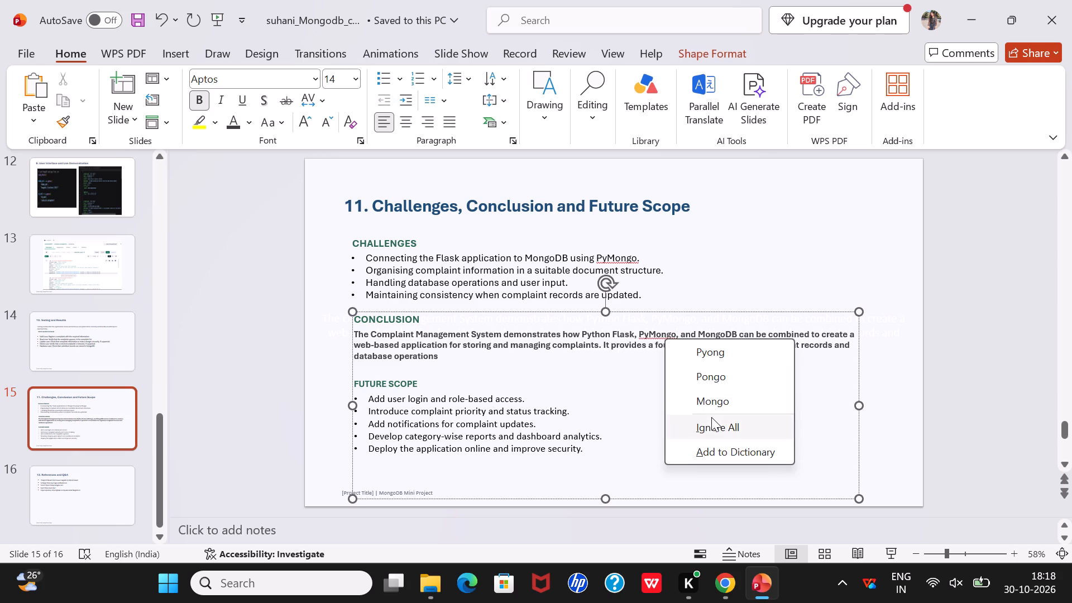
{"action": "left_click", "coordinate": [711, 417]}
{"action": "left_click", "coordinate": [619, 261]}
{"action": "right_click", "coordinate": [619, 261]}
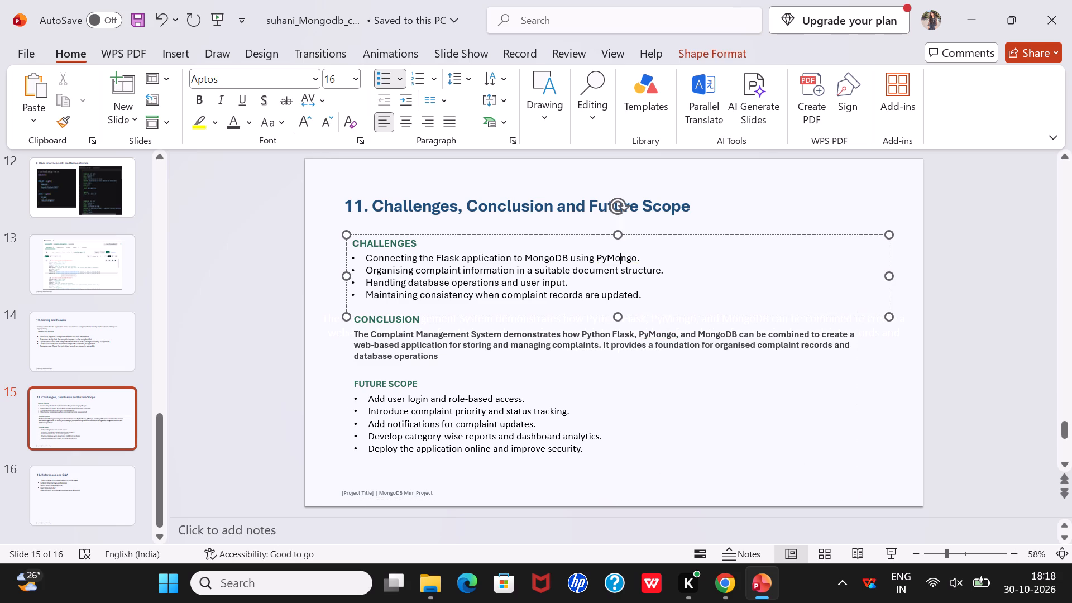
{"action": "left_click", "coordinate": [237, 353]}
{"action": "left_click", "coordinate": [265, 362]}
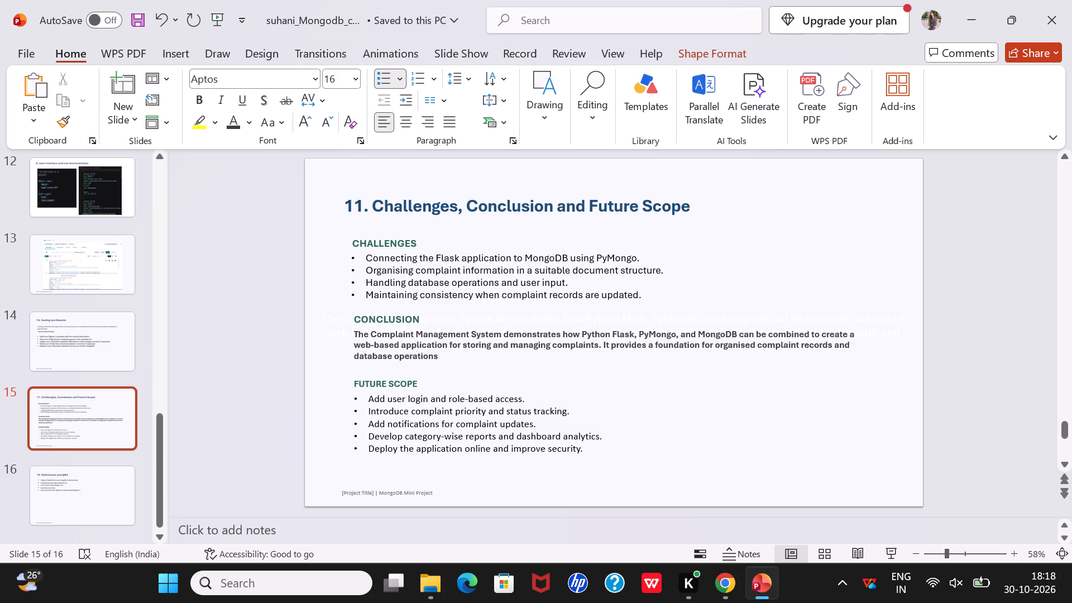
{"action": "key", "text": "Down"}
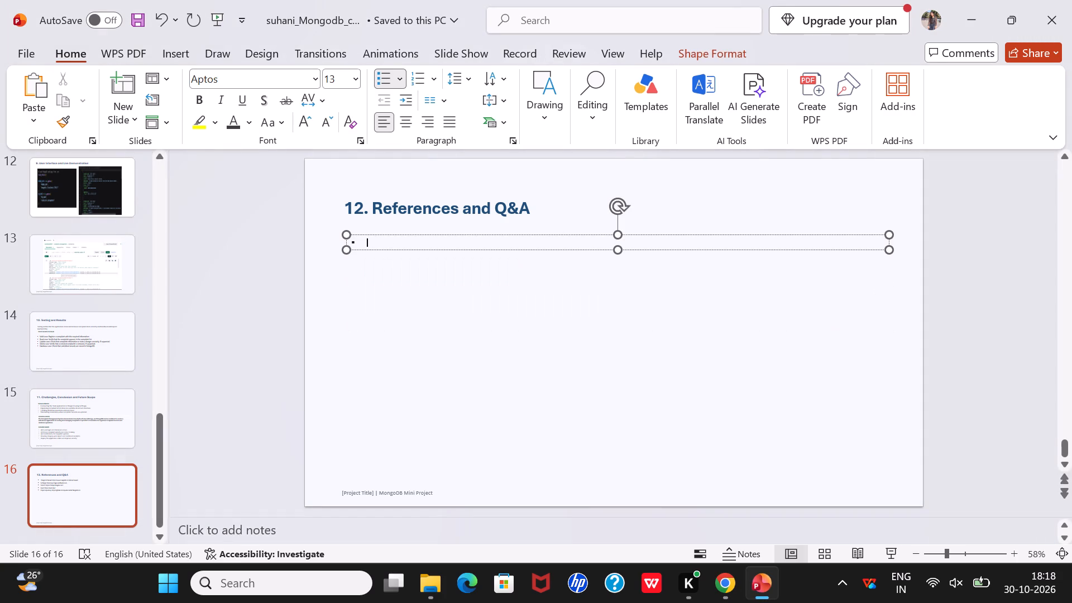
{"action": "key", "text": "ctrl+v"}
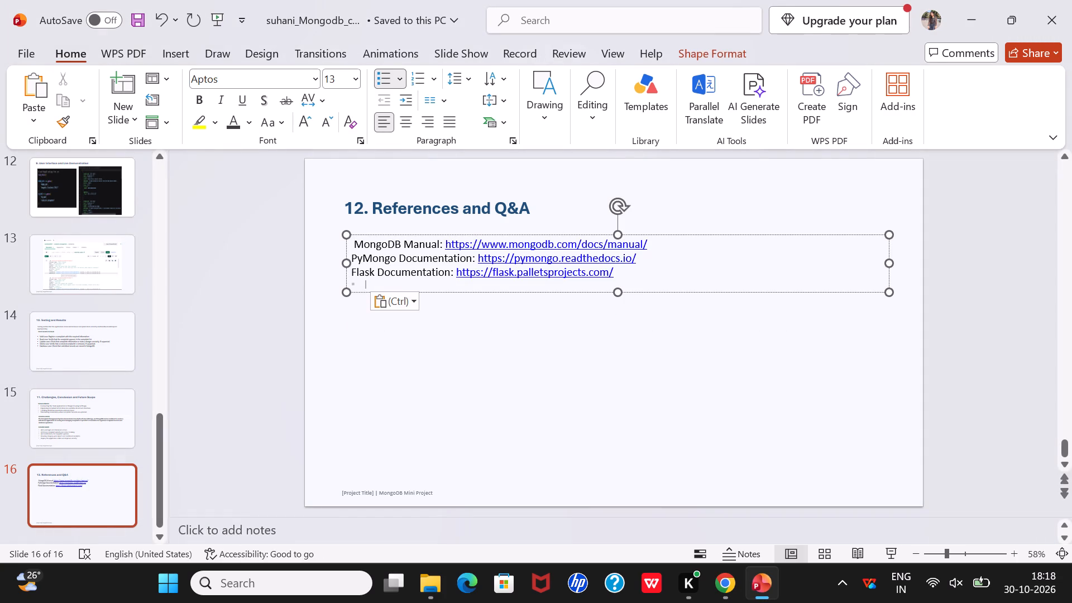
Add bullets to the PyMongo Documentation, Flask Documentation and MongoDB Manual reference lines.
{"action": "left_click", "coordinate": [353, 255]}
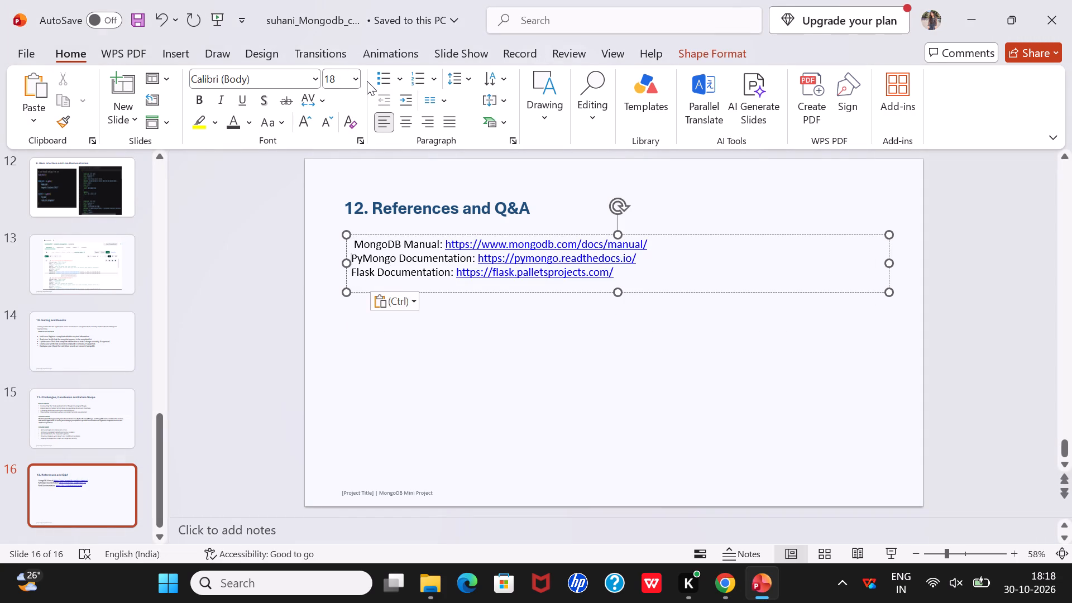
{"action": "left_click", "coordinate": [370, 80]}
{"action": "left_click", "coordinate": [379, 80]}
{"action": "key", "text": "Down"}
{"action": "key", "text": "Left"}
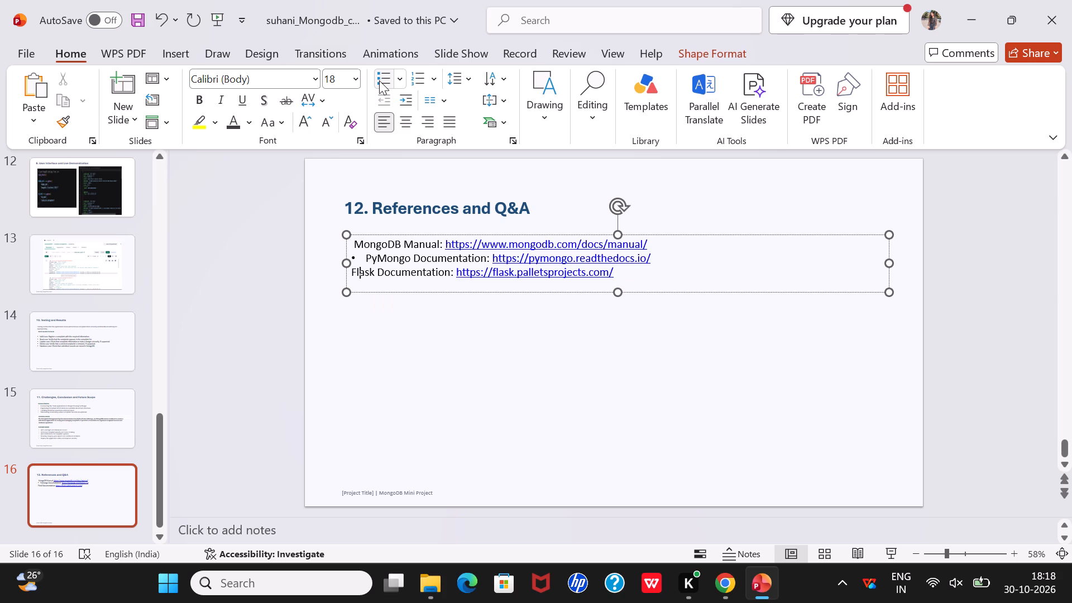
{"action": "key", "text": "Left"}
{"action": "key", "text": "Left"}
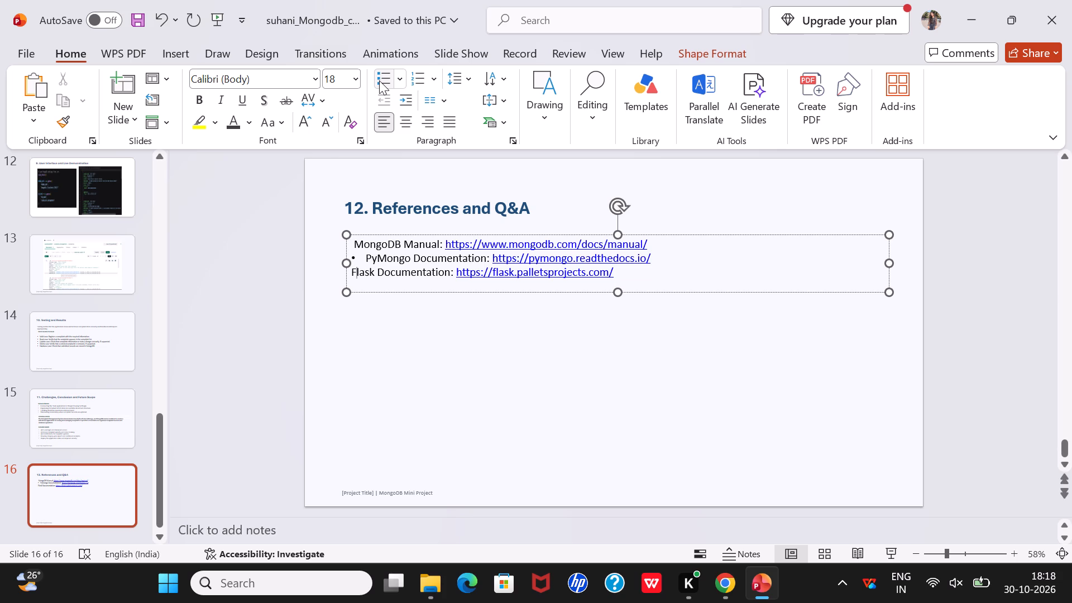
{"action": "left_click", "coordinate": [382, 75]}
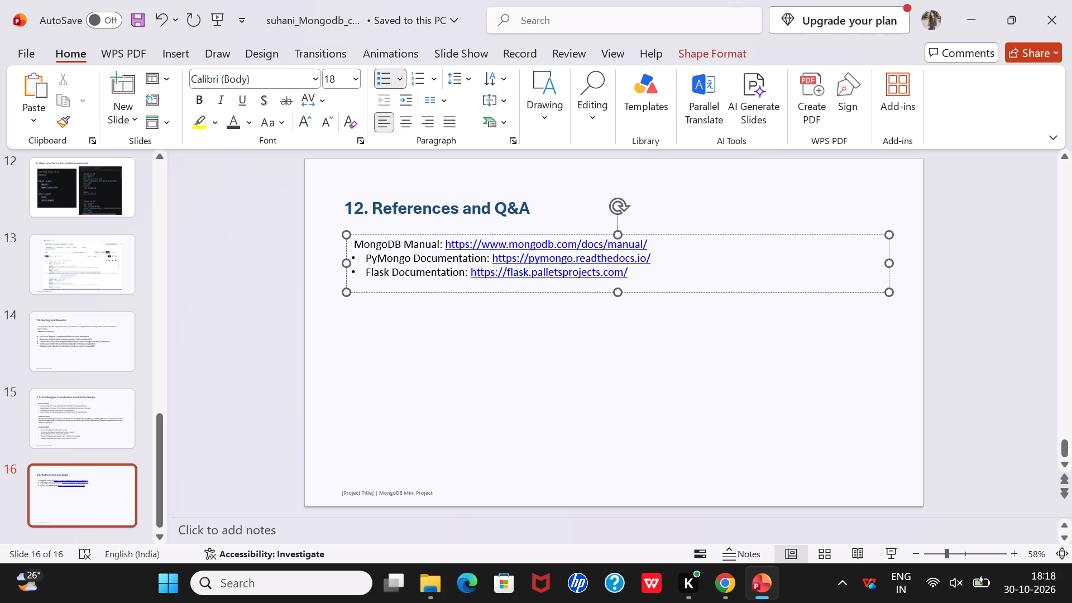
{"action": "left_click", "coordinate": [354, 243]}
{"action": "left_click", "coordinate": [383, 77]}
{"action": "left_click", "coordinate": [318, 280]}
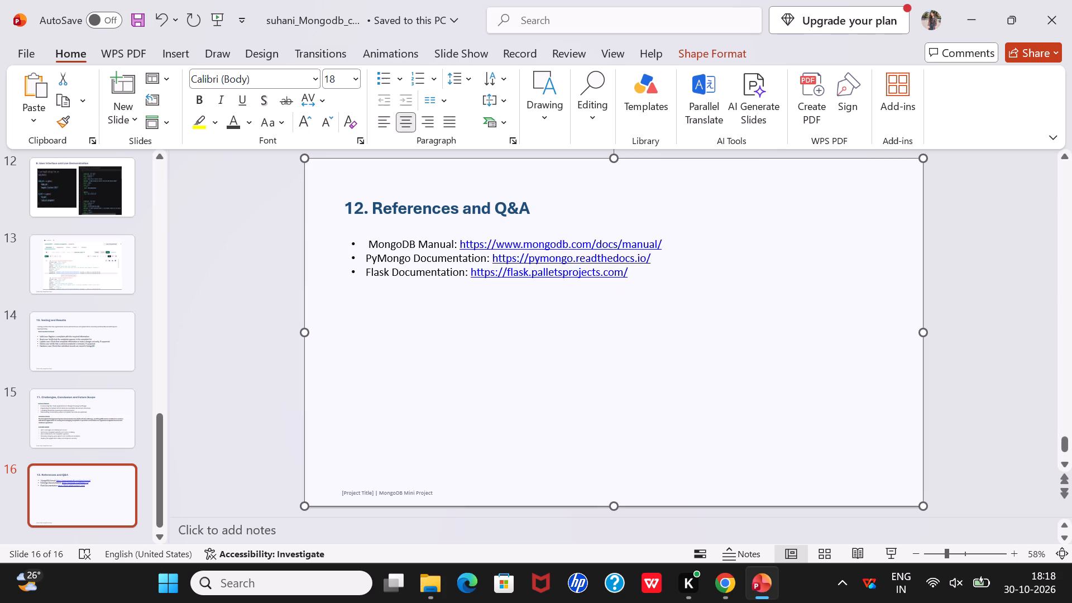
Review the slides in reverse order, from References and Q&A back to the title slide.
{"action": "left_click", "coordinate": [277, 403]}
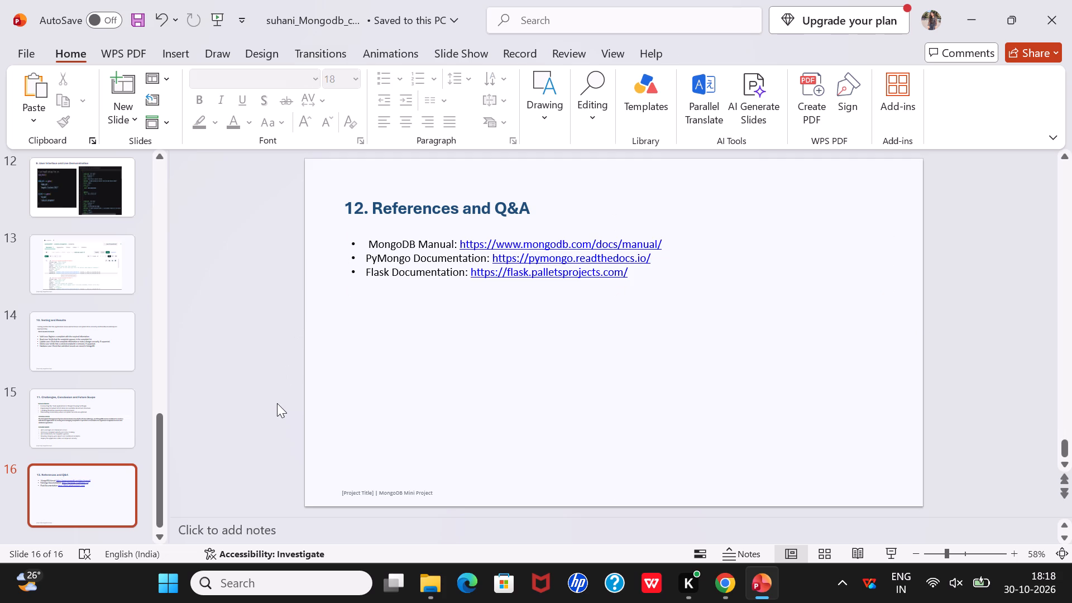
{"action": "key", "text": "Down"}
{"action": "key", "text": "Up"}
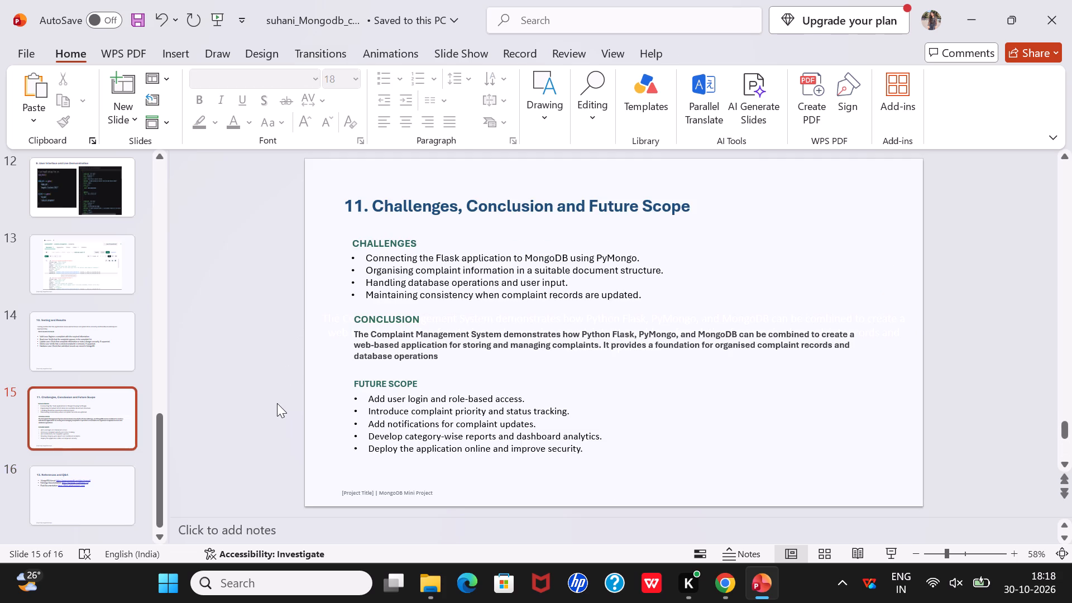
{"action": "key", "text": "Up"}
{"action": "key", "text": "Down"}
{"action": "key", "text": "Up"}
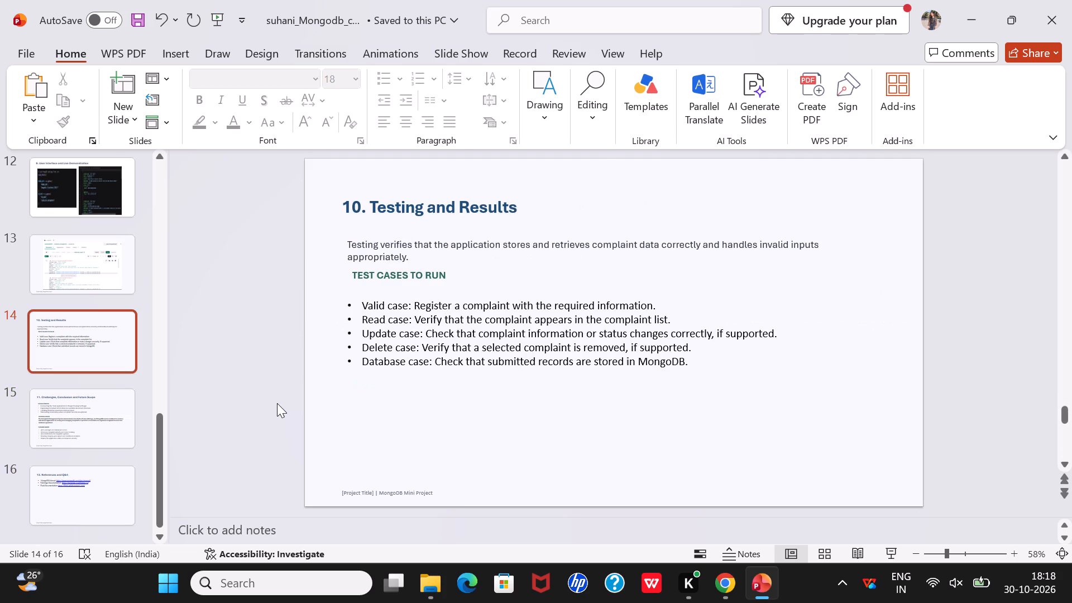
{"action": "key", "text": "Up"}
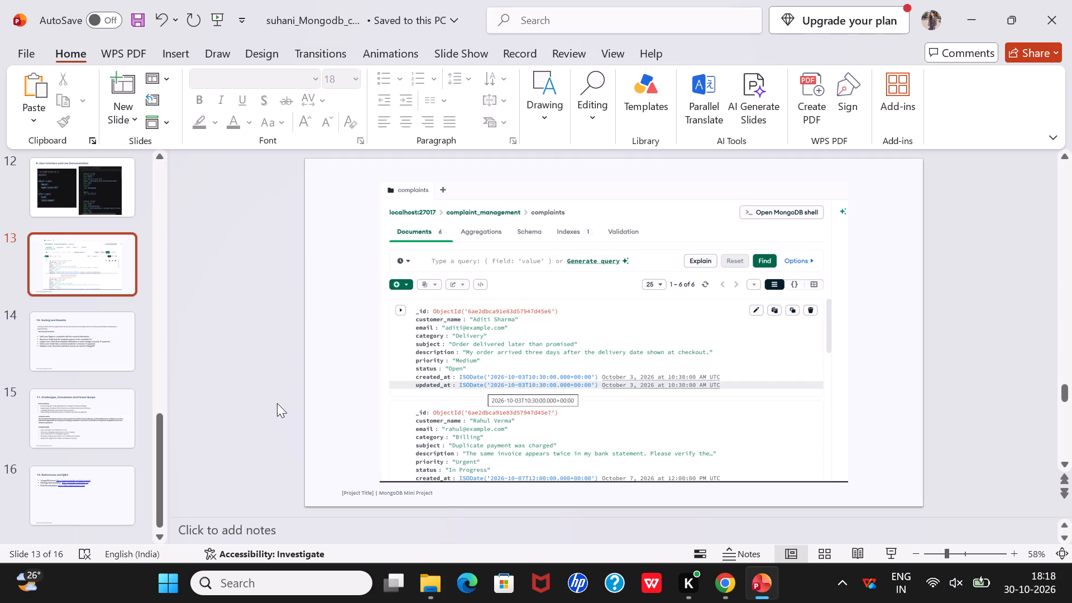
{"action": "key", "text": "Up"}
{"action": "key", "text": "Up"}
{"action": "key", "text": "Up"}
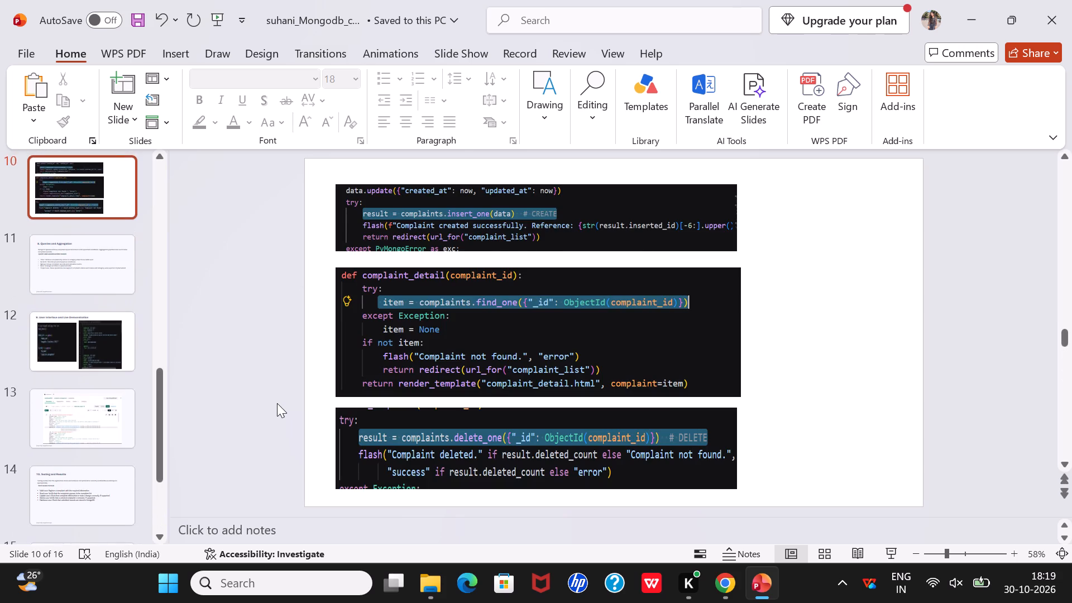
{"action": "key", "text": "Up"}
{"action": "key", "text": "Up"}
{"action": "key", "text": "Up"}
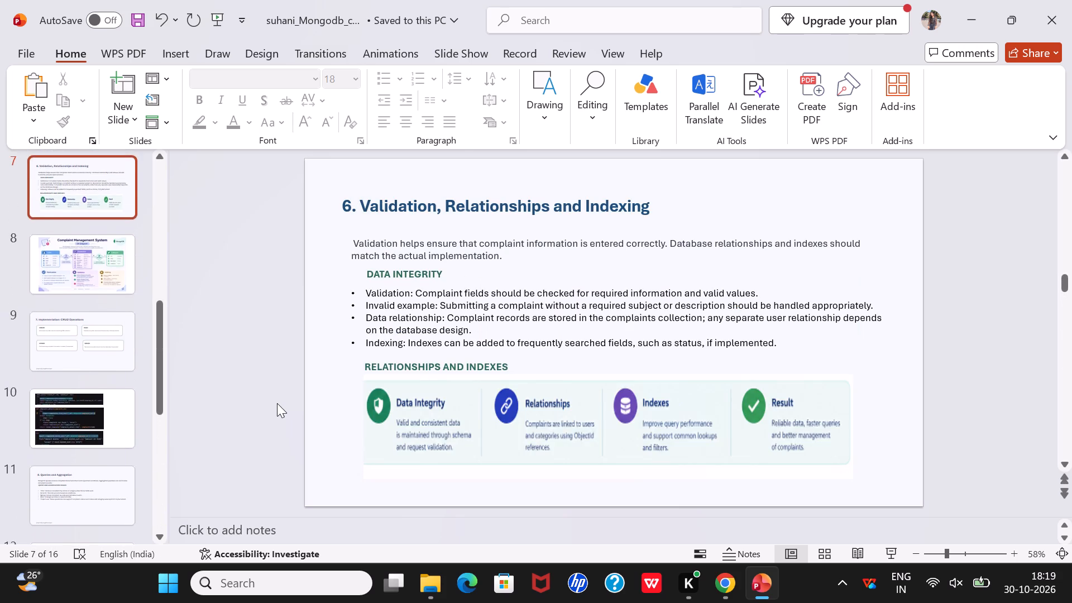
{"action": "key", "text": "Up"}
{"action": "key", "text": "Up"}
{"action": "key", "text": "Up"}
{"action": "key", "text": "Up"}
{"action": "key", "text": "Up"}
{"action": "key", "text": "Up"}
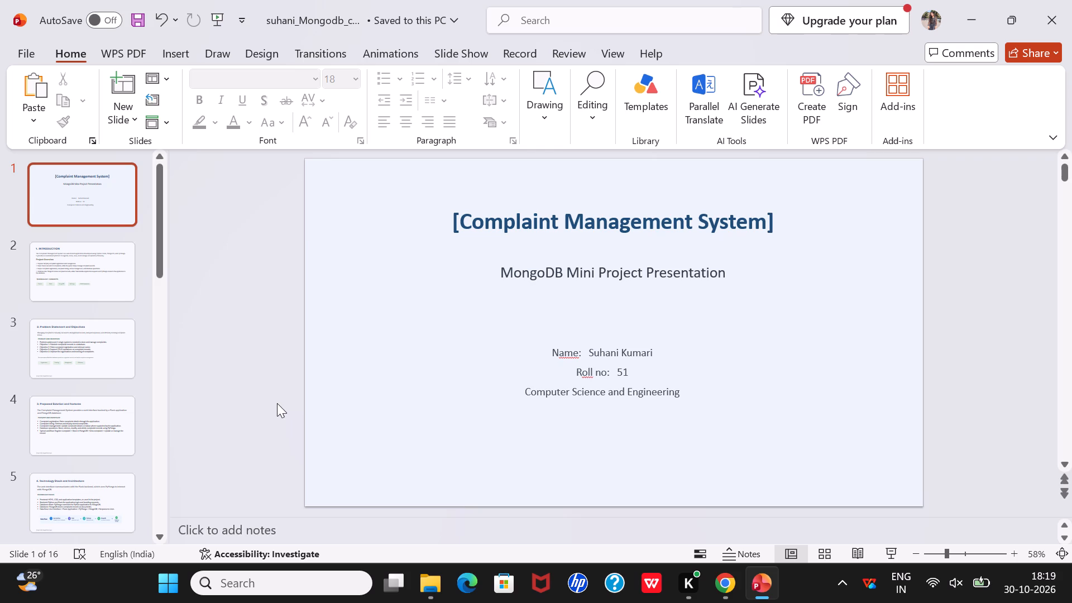
Enclose the title slide's subtitle, MongoDB Mini Project Presentation, in square brackets.
{"action": "left_click", "coordinate": [498, 273]}
{"action": "left_click", "coordinate": [501, 272]}
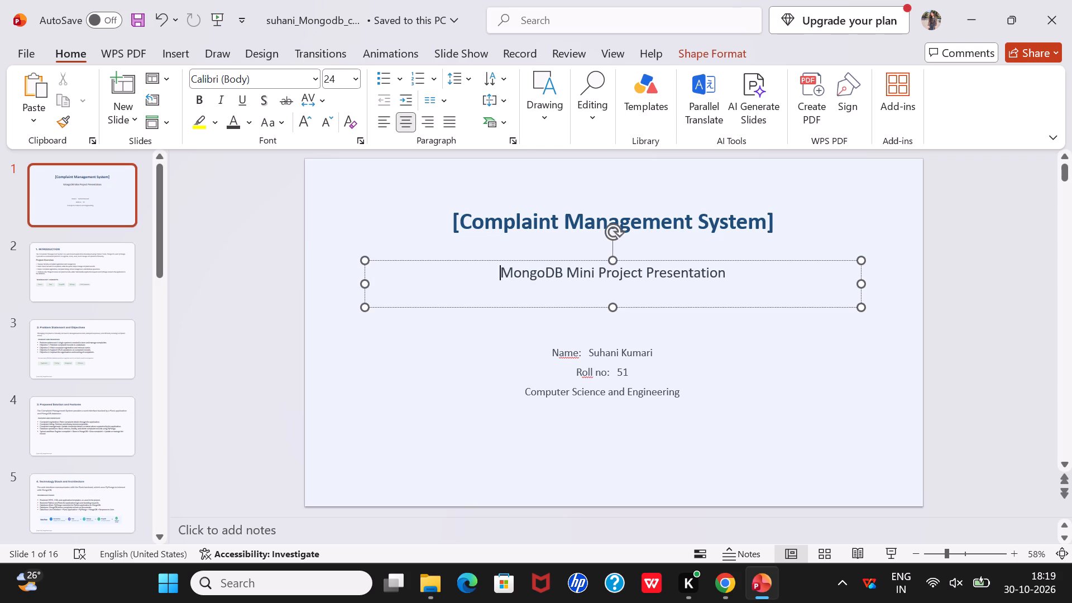
{"action": "key", "text": "bracketleft"}
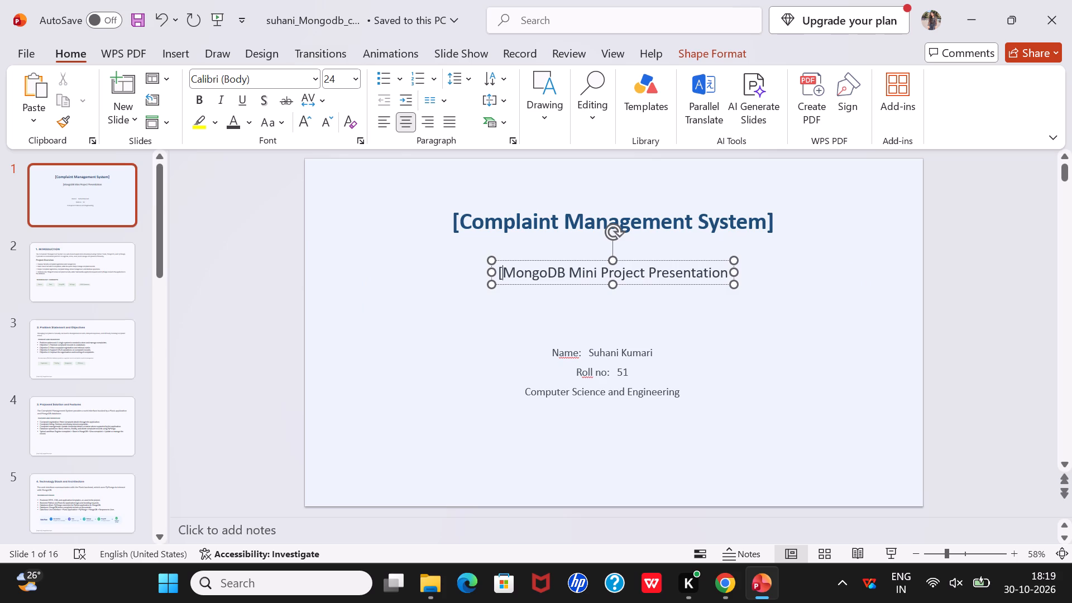
{"action": "left_click", "coordinate": [690, 280]}
{"action": "key", "text": "Right"}
{"action": "key", "text": "Right"}
{"action": "key", "text": "Right"}
{"action": "key", "text": "Right"}
{"action": "key", "text": "Right"}
{"action": "key", "text": "Right"}
{"action": "key", "text": "Right"}
{"action": "key", "text": "bracketright"}
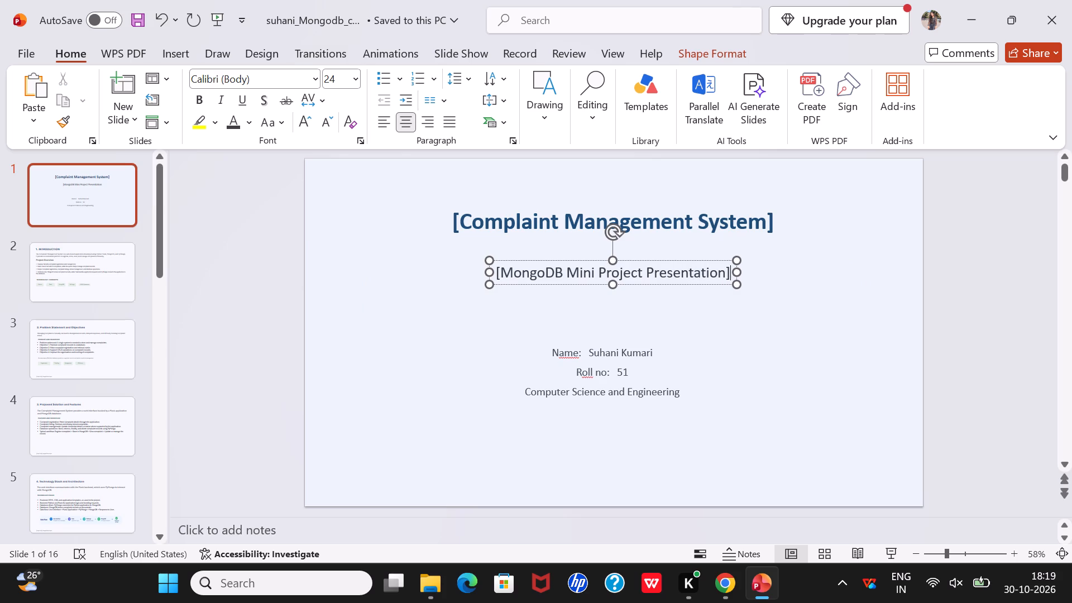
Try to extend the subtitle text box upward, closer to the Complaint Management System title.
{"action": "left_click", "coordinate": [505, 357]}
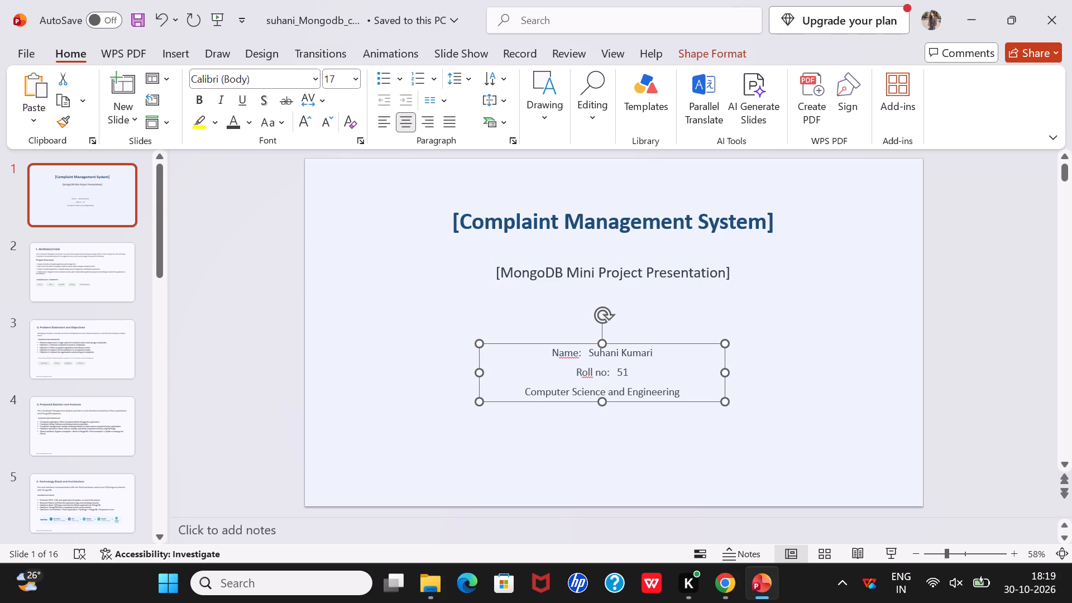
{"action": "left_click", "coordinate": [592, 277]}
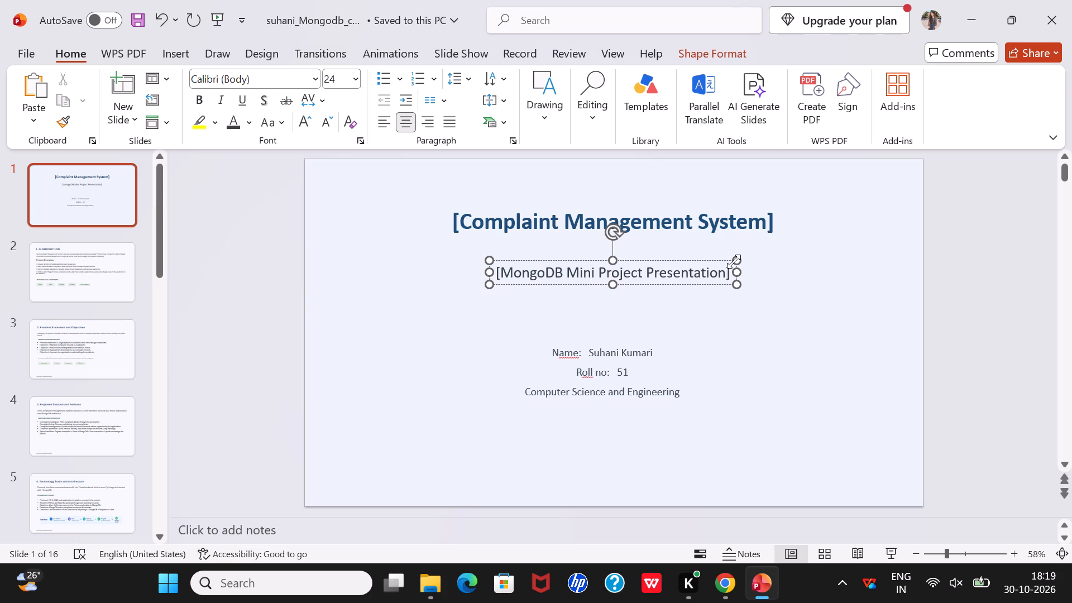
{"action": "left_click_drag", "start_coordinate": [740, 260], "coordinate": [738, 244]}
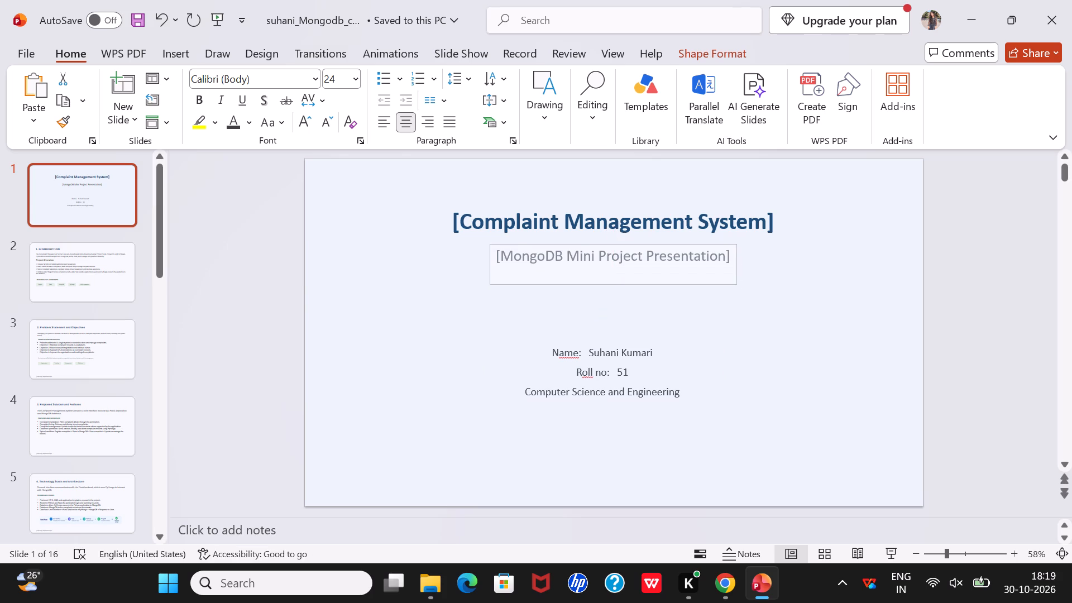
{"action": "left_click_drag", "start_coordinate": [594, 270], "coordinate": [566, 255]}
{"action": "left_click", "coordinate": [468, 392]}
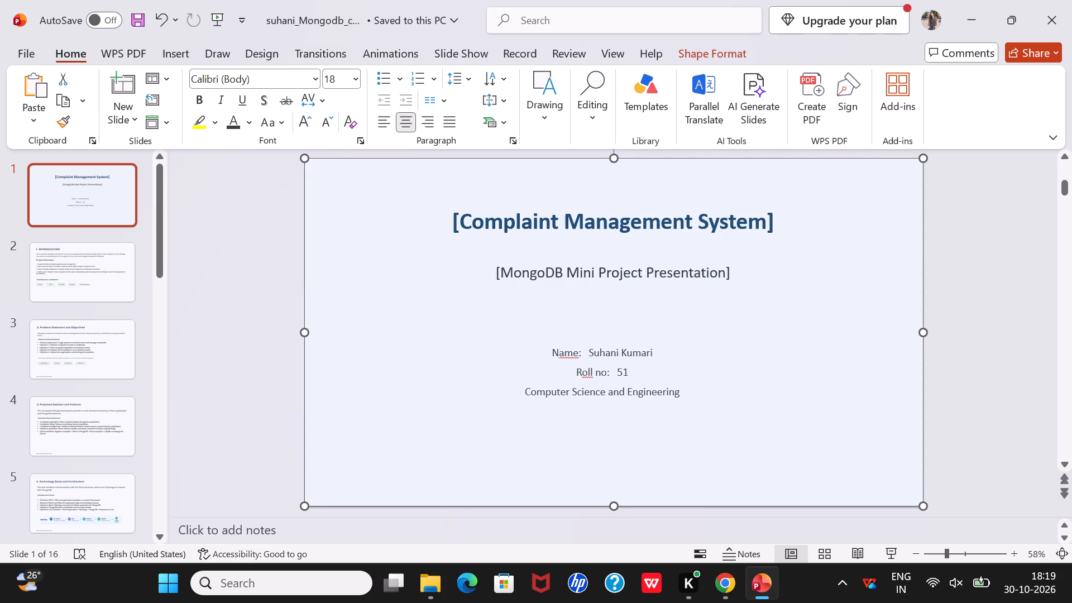
Raise the text box with the name, roll number and department so it sits closer below the subtitle.
{"action": "left_click", "coordinate": [620, 373]}
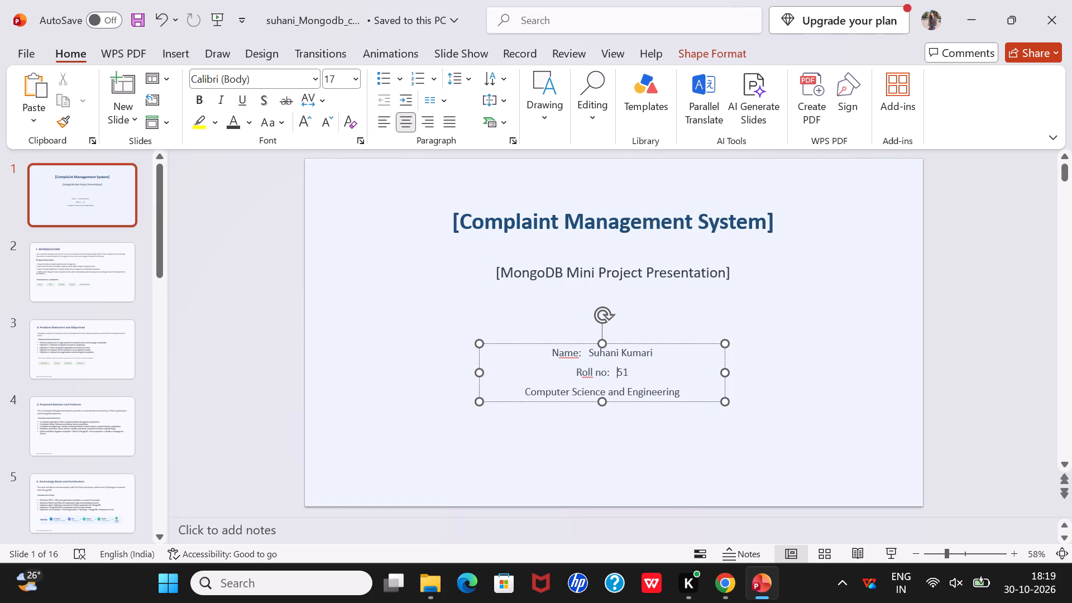
{"action": "left_click_drag", "start_coordinate": [728, 342], "coordinate": [734, 312]}
{"action": "left_click", "coordinate": [619, 435]}
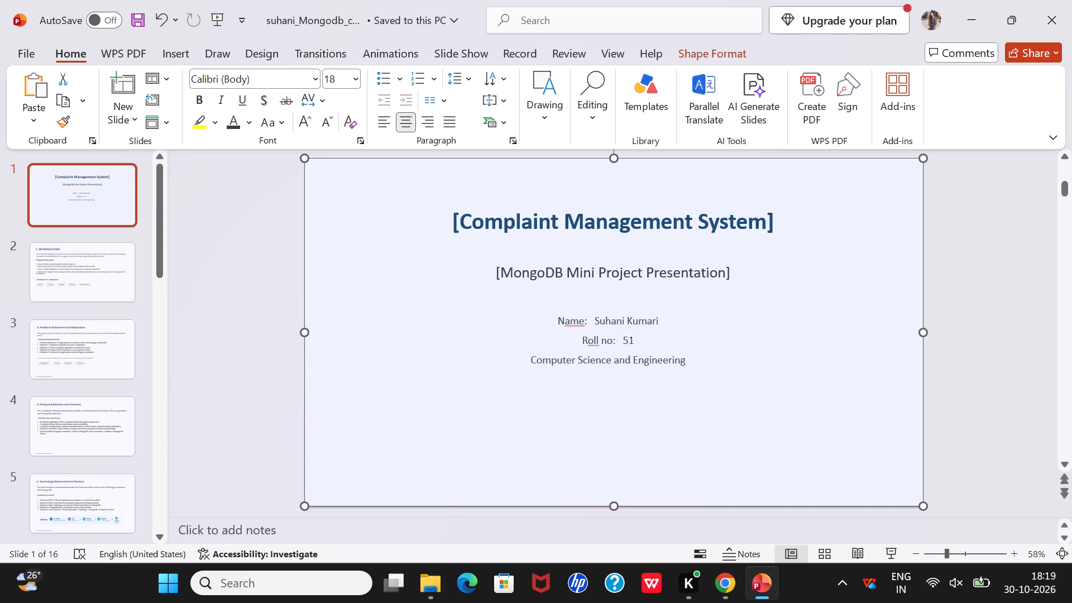
Ignore all spelling flags for the flagged word in the Name label on the title slide.
{"action": "left_click", "coordinate": [582, 323]}
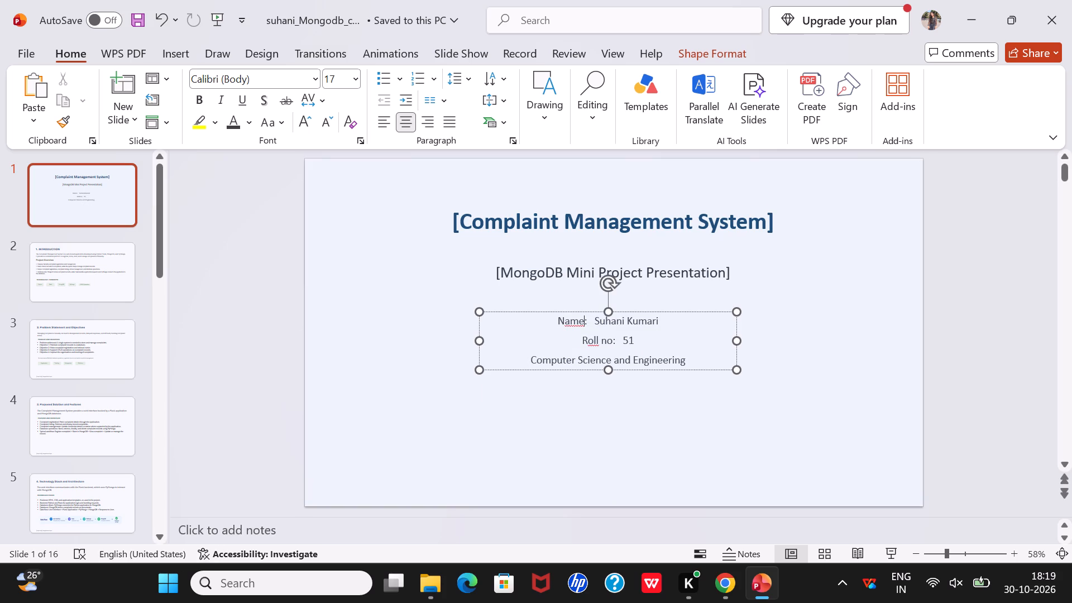
{"action": "left_click", "coordinate": [572, 323]}
{"action": "right_click", "coordinate": [572, 323]}
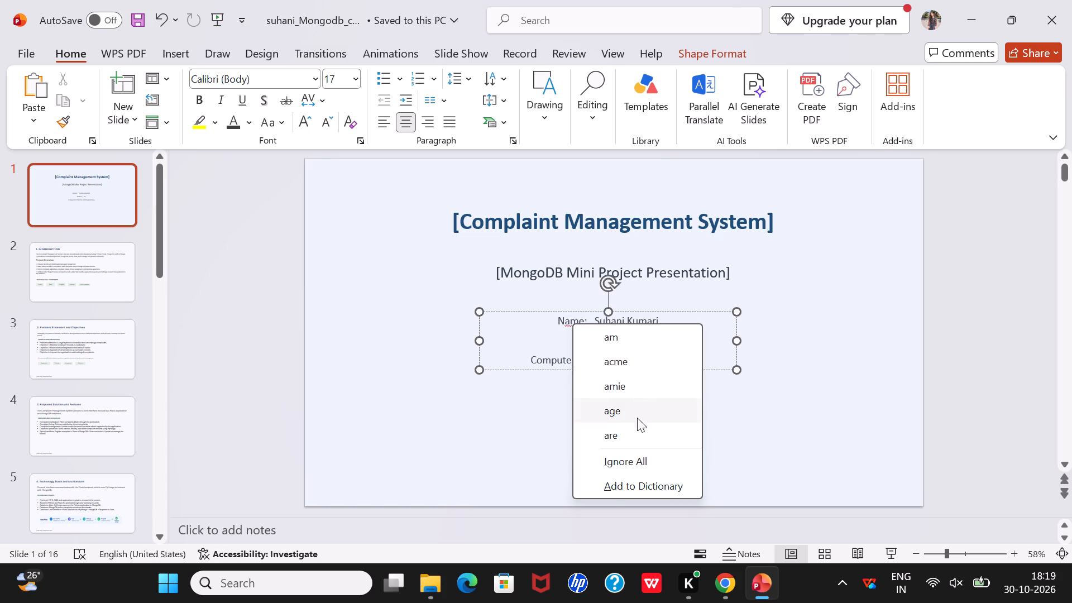
{"action": "left_click", "coordinate": [632, 464]}
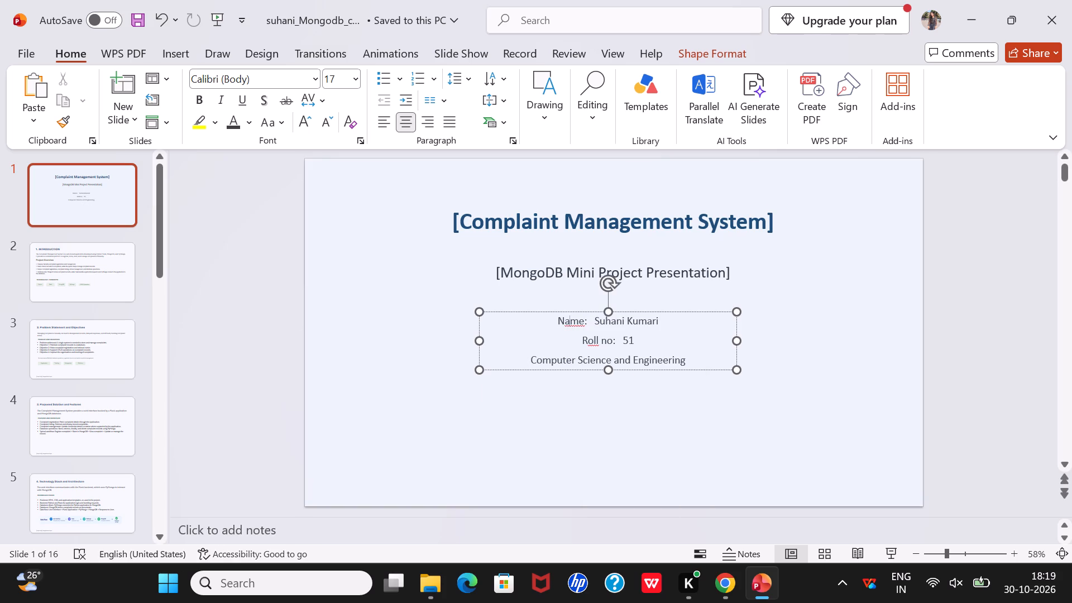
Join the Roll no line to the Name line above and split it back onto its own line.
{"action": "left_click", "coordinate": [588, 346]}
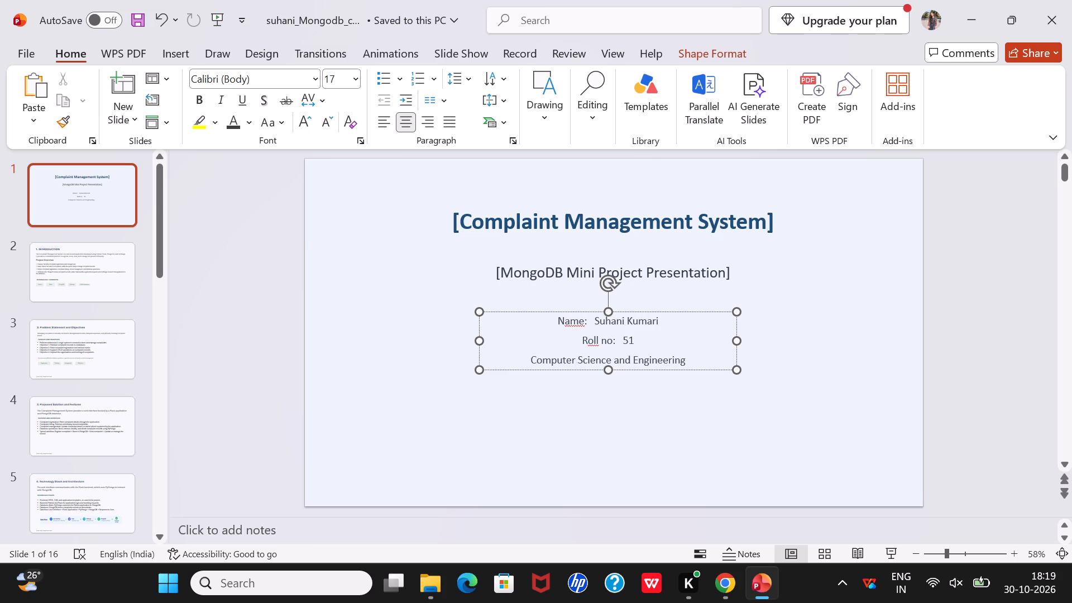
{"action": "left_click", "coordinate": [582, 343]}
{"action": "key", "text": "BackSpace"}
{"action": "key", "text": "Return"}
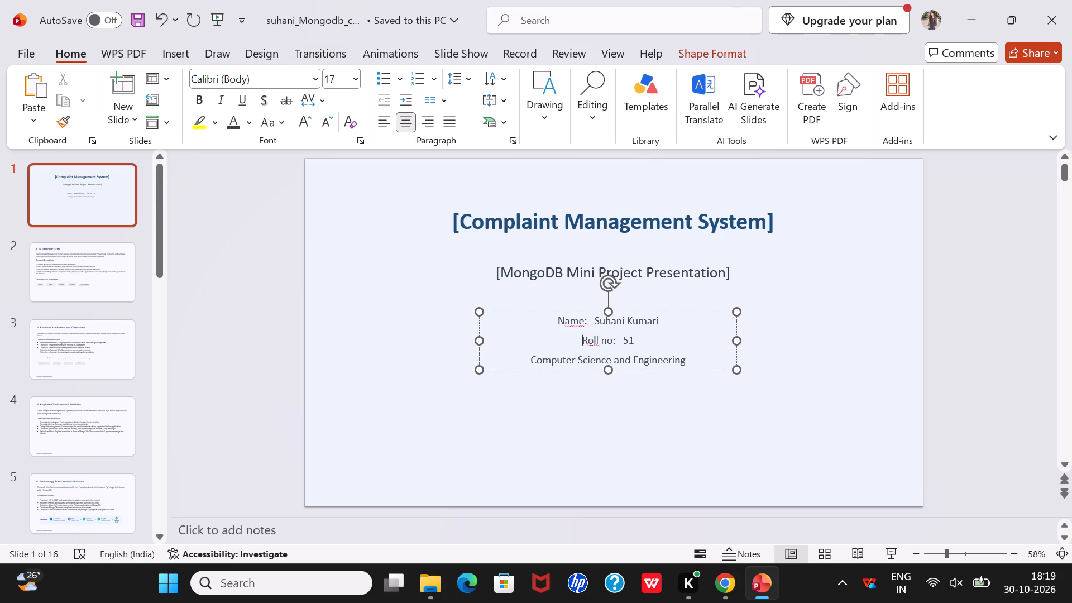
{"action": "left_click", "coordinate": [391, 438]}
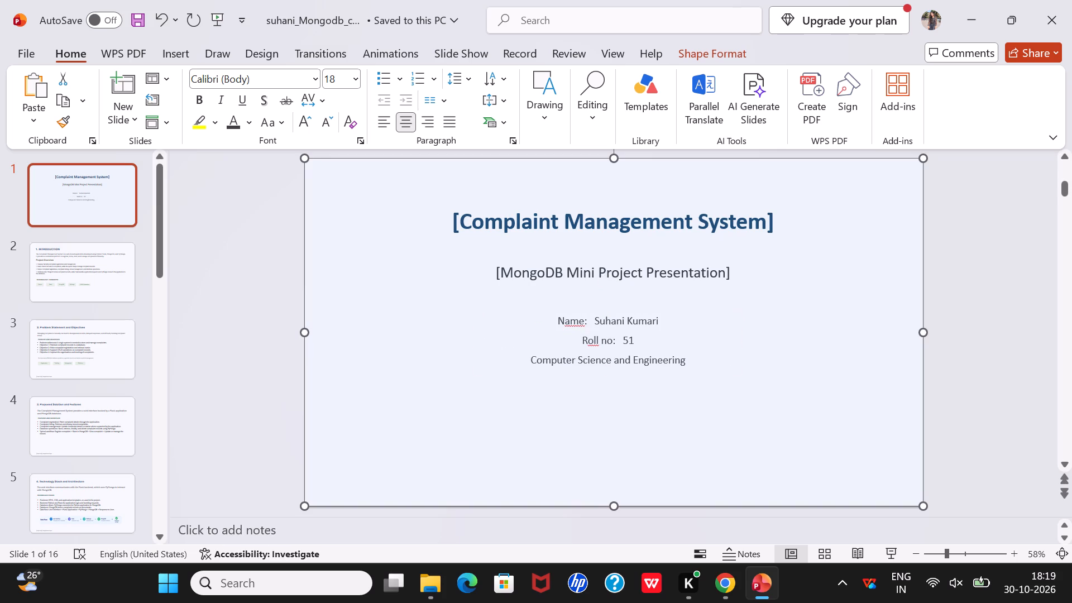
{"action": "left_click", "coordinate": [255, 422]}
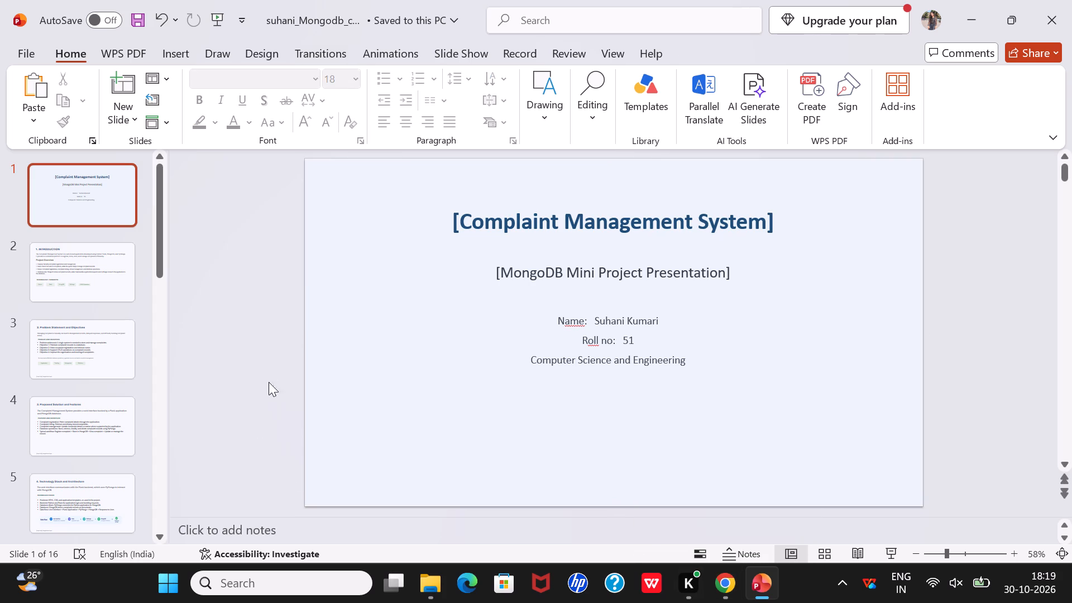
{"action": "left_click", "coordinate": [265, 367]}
Save a copy of the presentation in the Downloads folder as Ssuhani_Mongodb_ca.pptx.
{"action": "left_click", "coordinate": [31, 47]}
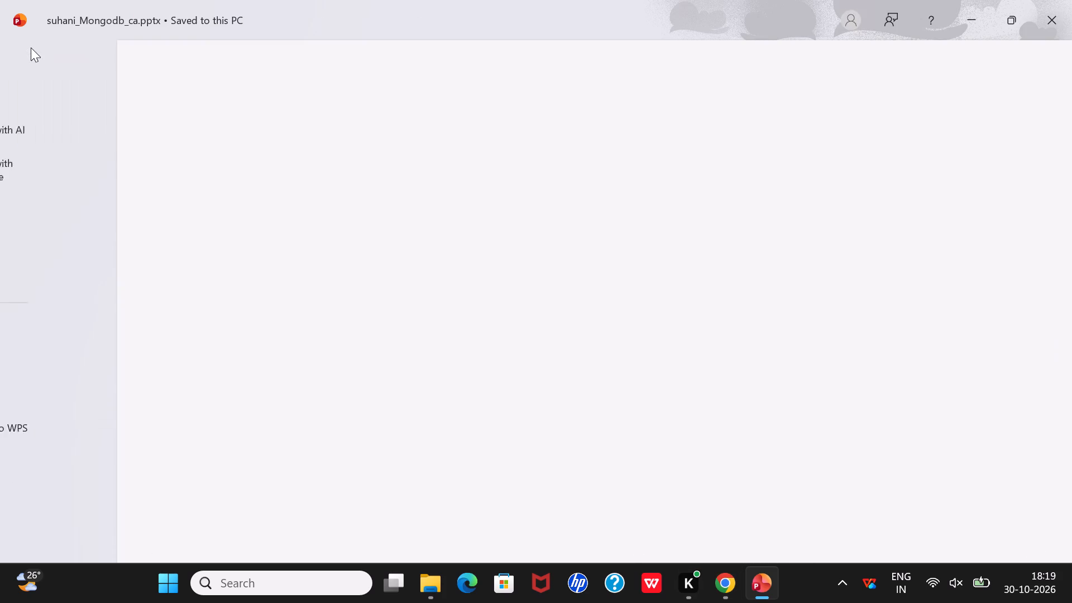
{"action": "left_click", "coordinate": [63, 389]}
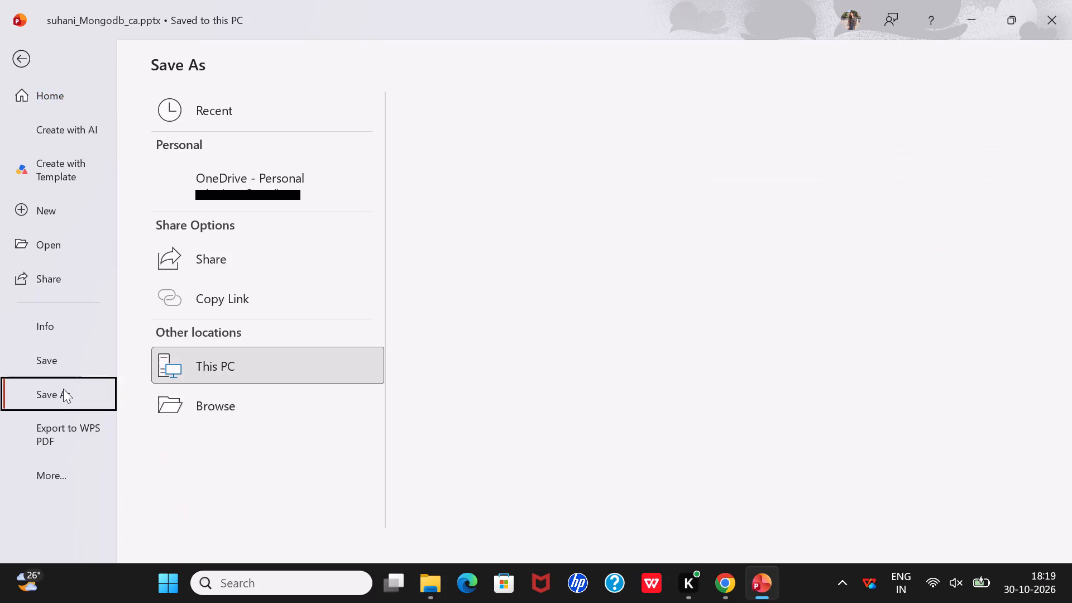
{"action": "left_click", "coordinate": [494, 182]}
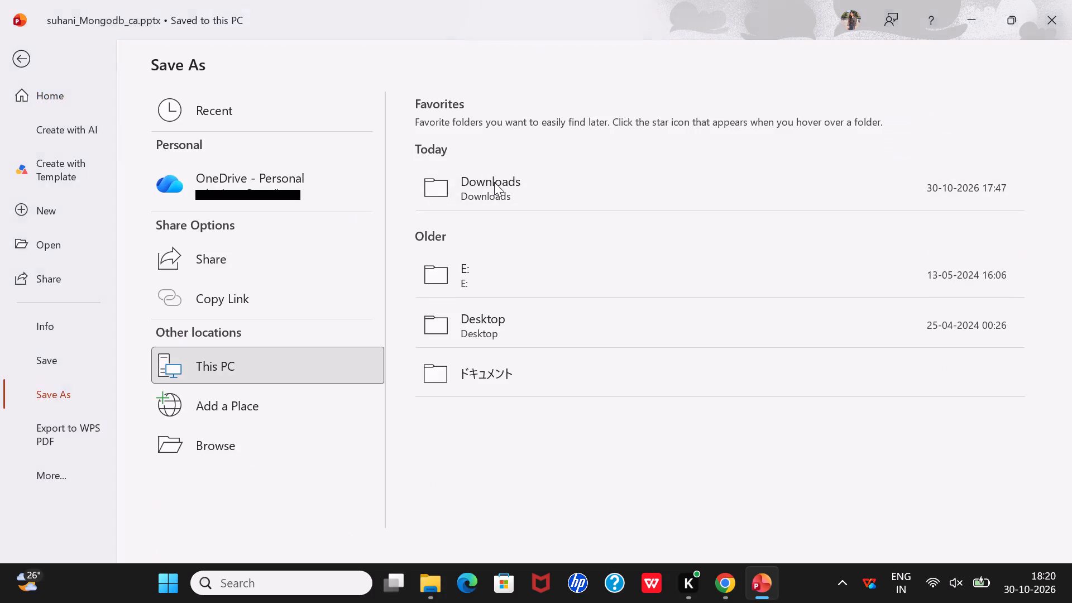
{"action": "scroll", "coordinate": [57, 227], "scroll_direction": "up", "scroll_amount": 3}
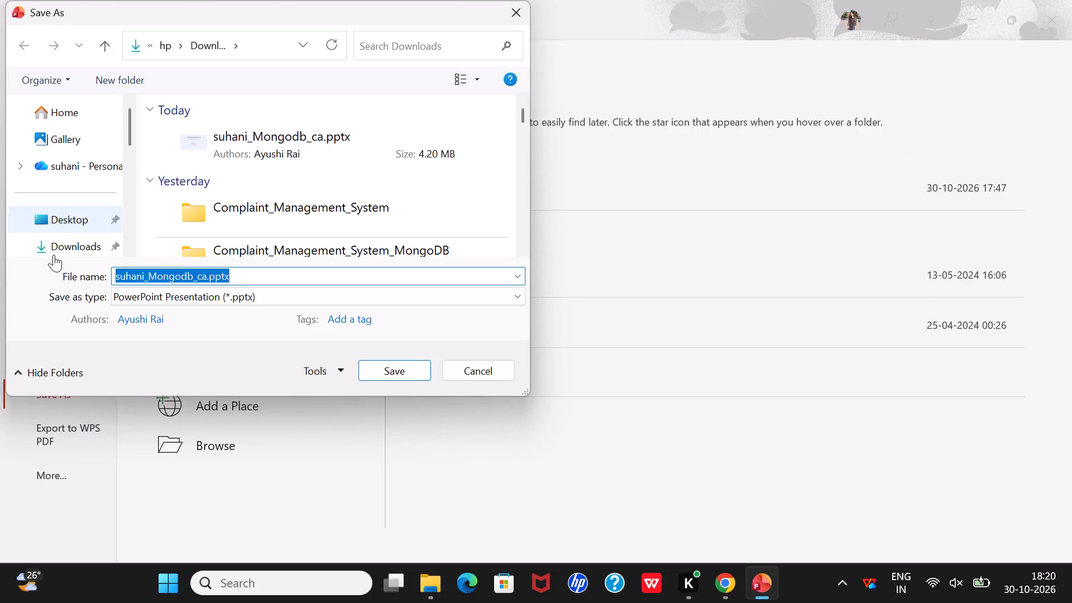
{"action": "left_click", "coordinate": [54, 255]}
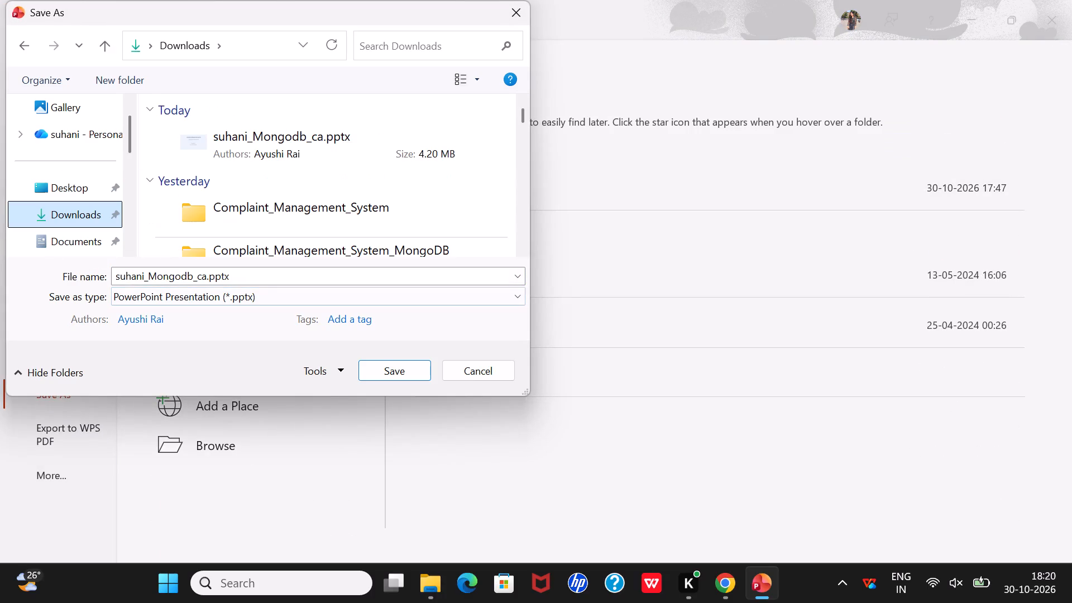
{"action": "left_click", "coordinate": [115, 276]}
{"action": "left_click", "coordinate": [115, 276]}
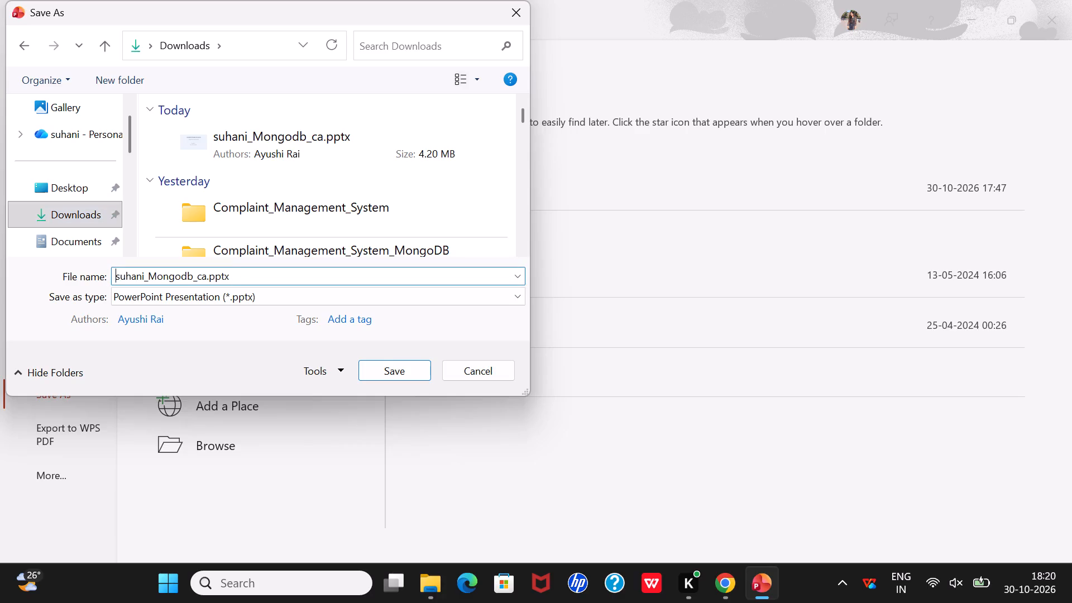
{"action": "key", "text": "s"}
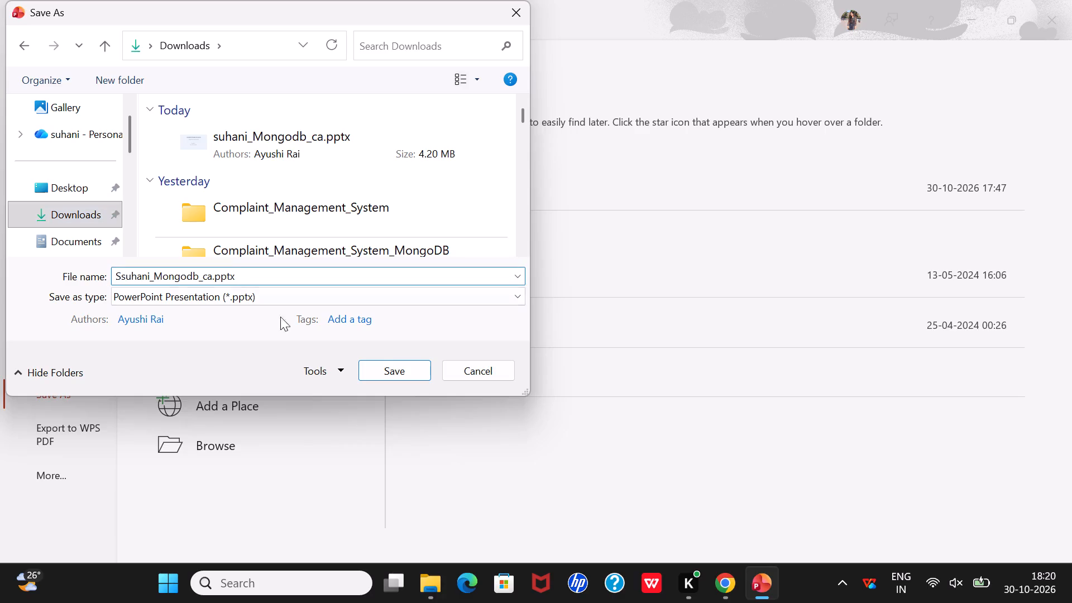
{"action": "left_click", "coordinate": [397, 375]}
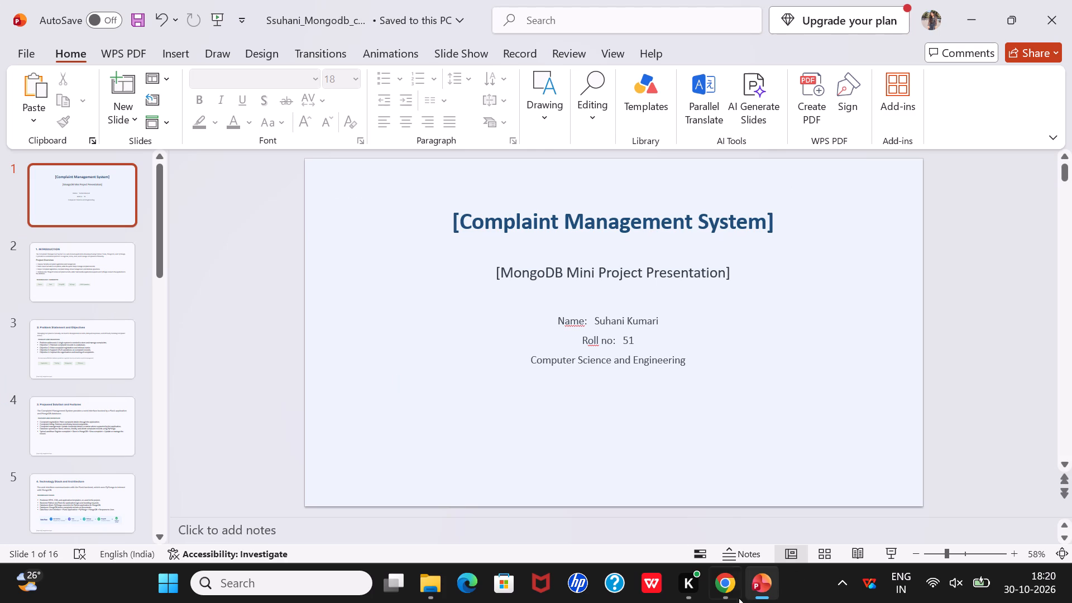
Switch to the ChatGPT conversation in Chrome.
{"action": "left_click", "coordinate": [726, 594]}
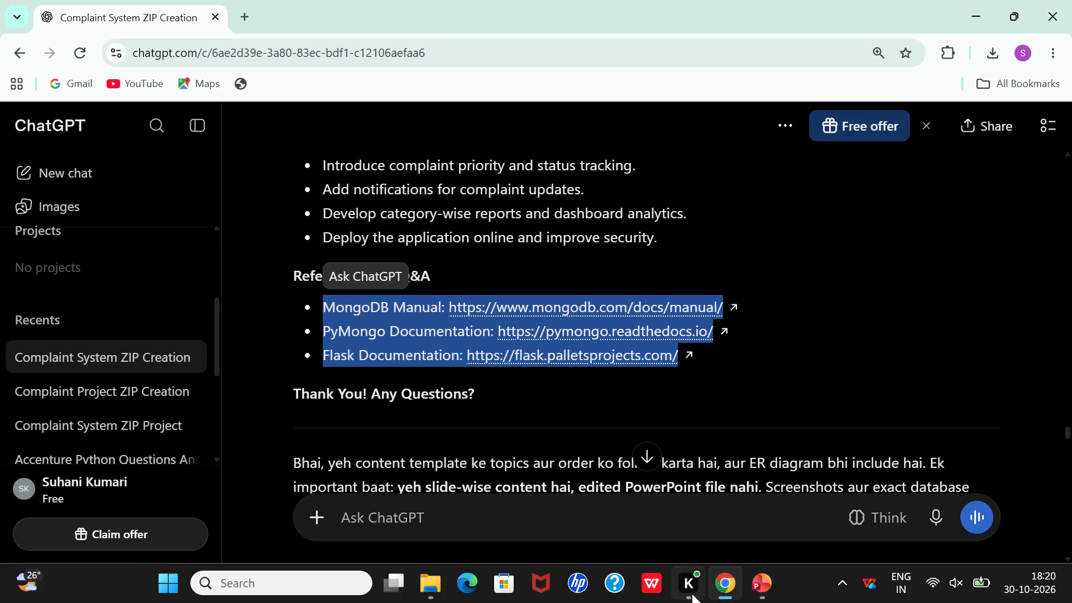